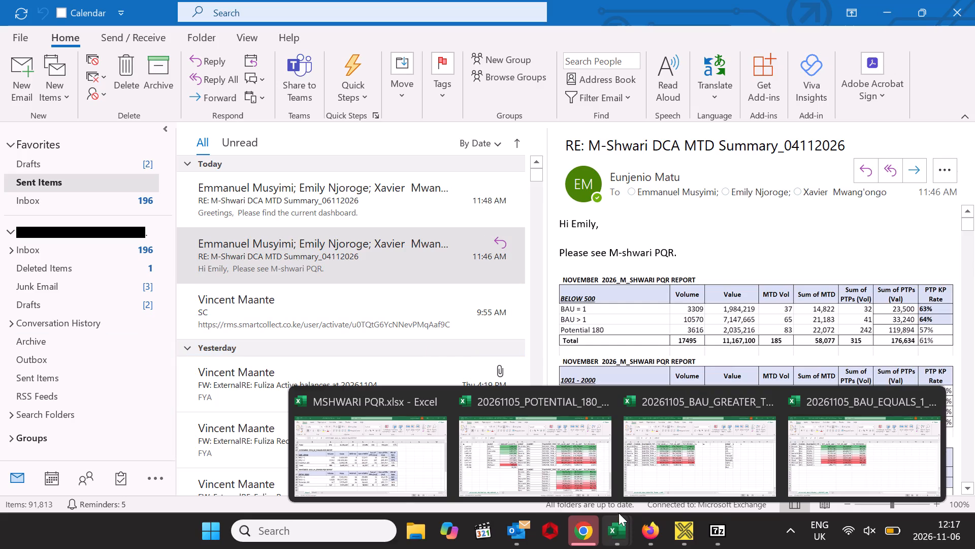
left_click(404, 470)
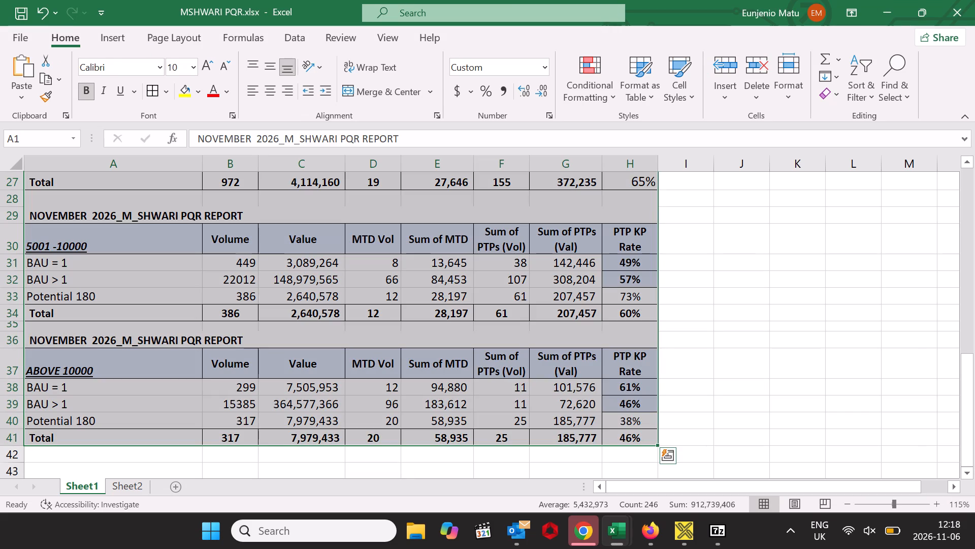
Clear the Total row of the BELOW 500 table from Volume through Sum of PTPs (Val), cells B6:G6.
right_click(319, 474)
scroll(319, 474, "up", 4)
scroll(520, 322, "up", 4)
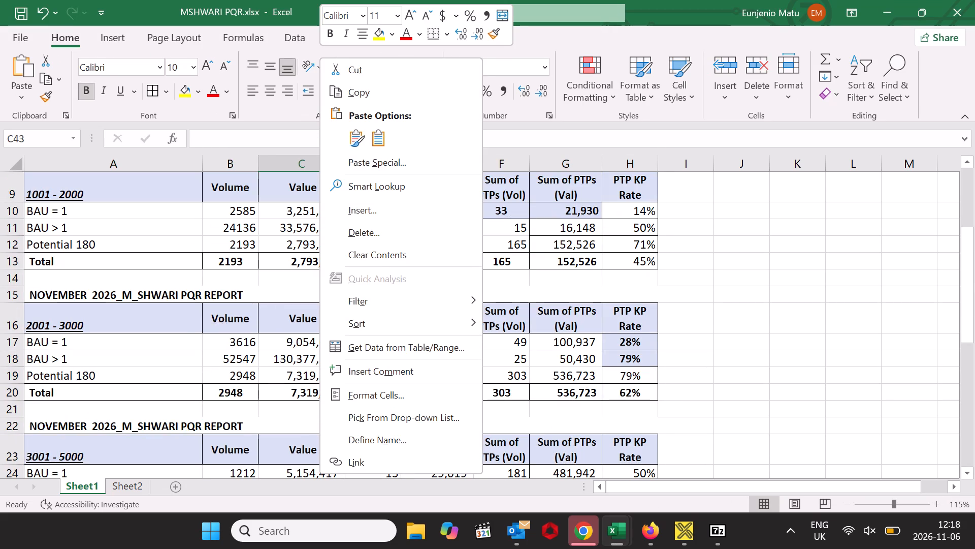
left_click(741, 302)
scroll(501, 356, "up", 8)
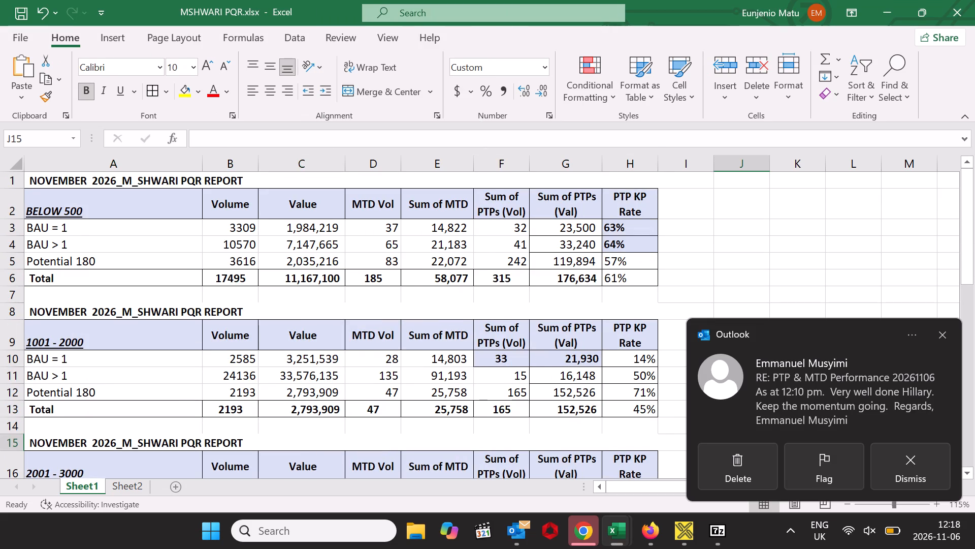
left_click(947, 335)
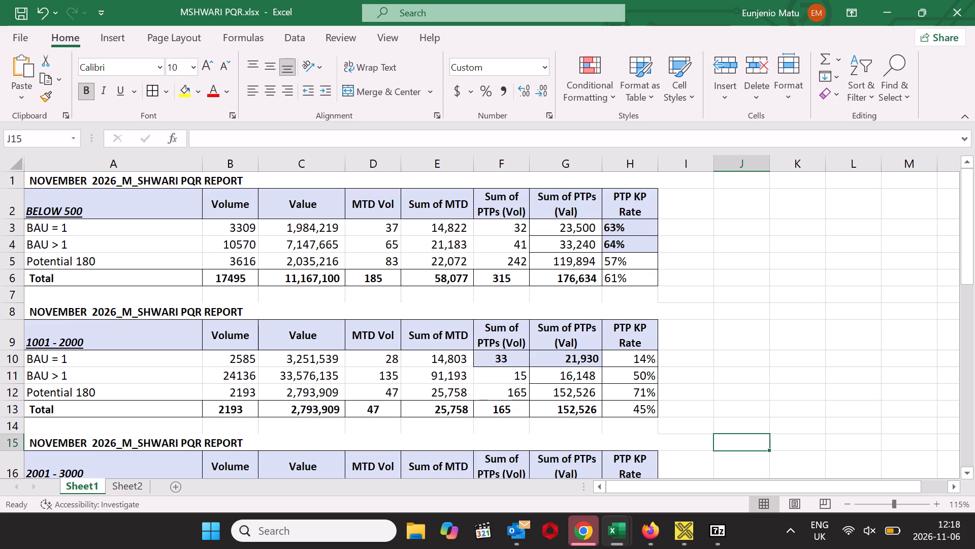
left_click_drag(230, 276, 574, 285)
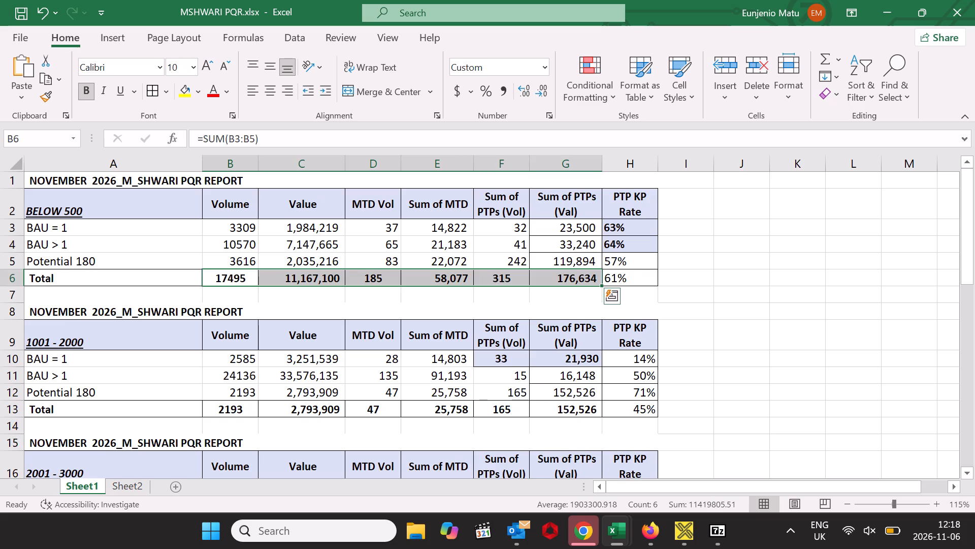
key("Delete")
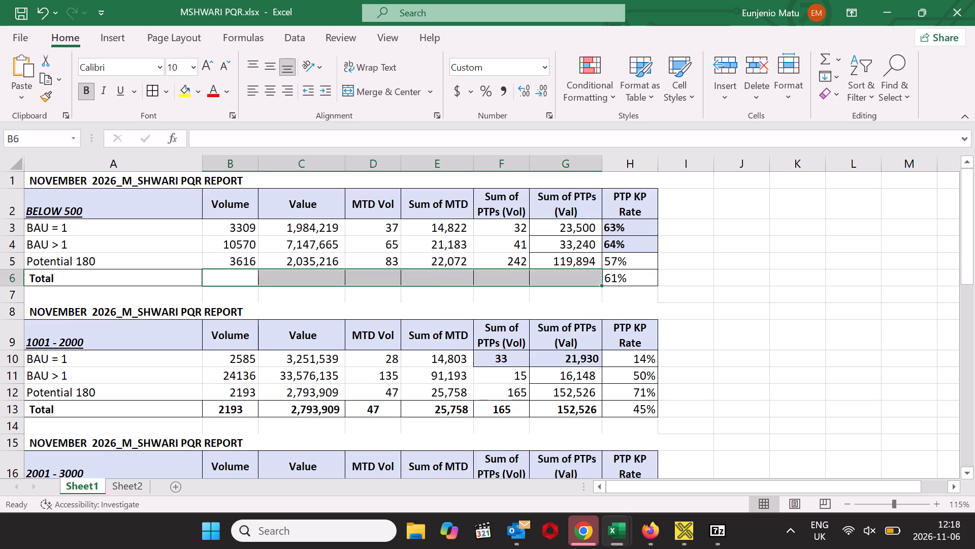
Select the BELOW 500 table's figures together with its empty Total cells, B3:G6.
left_click_drag(234, 226, 576, 284)
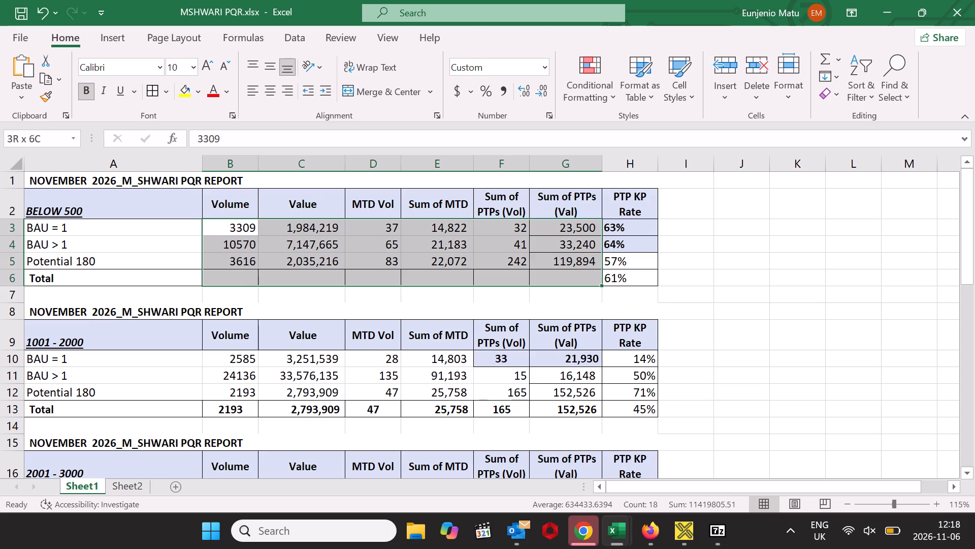
Fill the Total row of the BELOW 500 table with AutoSum totals for Volume through Sum of PTPs (Val).
left_click_drag(576, 284, 577, 282)
left_click(822, 57)
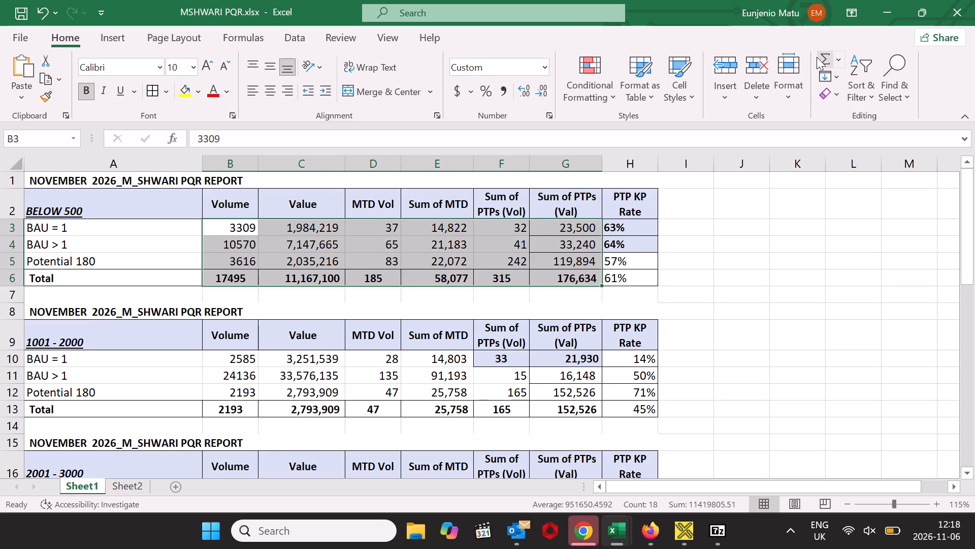
Replace the 1001 - 2000 table's totals in B13:G13 with AutoSum totals covering all three category rows.
scroll(577, 340, "down", 2)
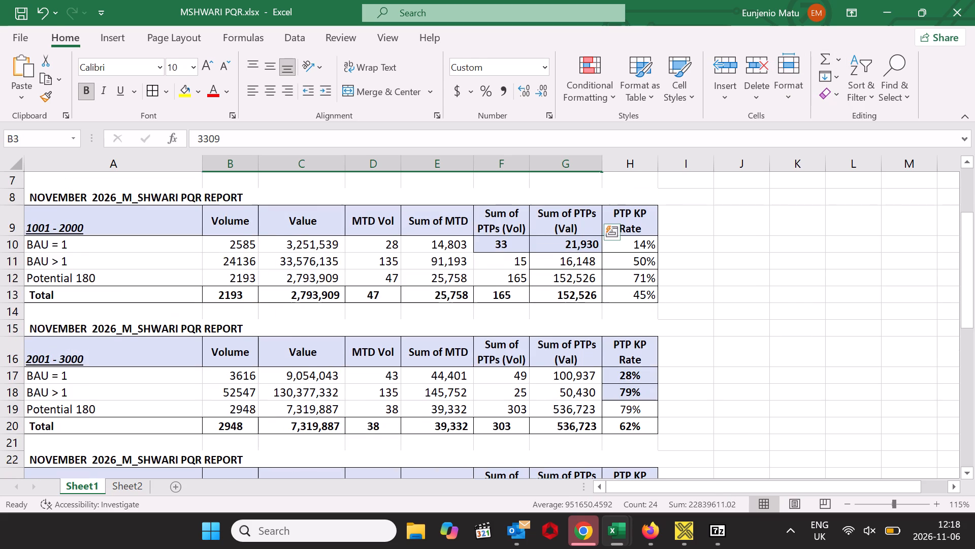
left_click_drag(237, 295, 529, 305)
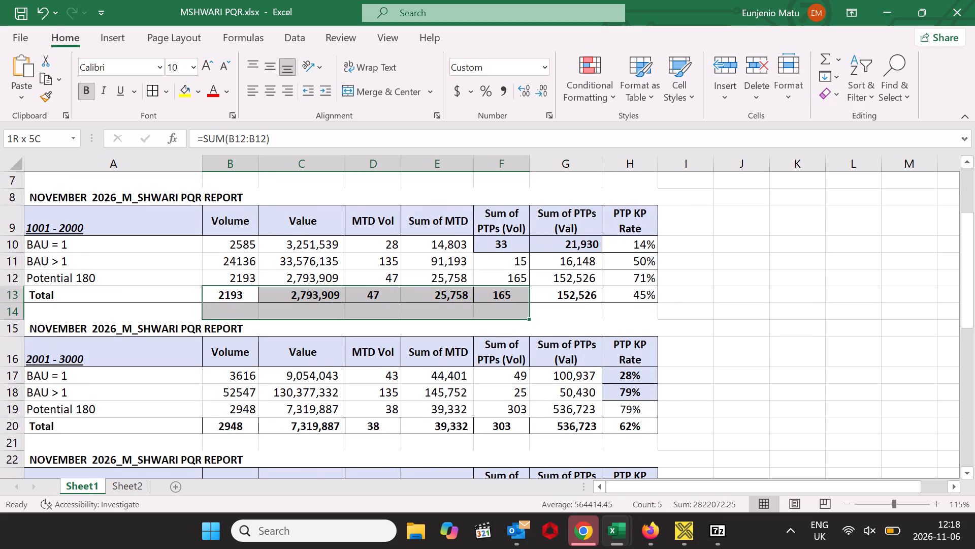
left_click_drag(529, 305, 587, 306)
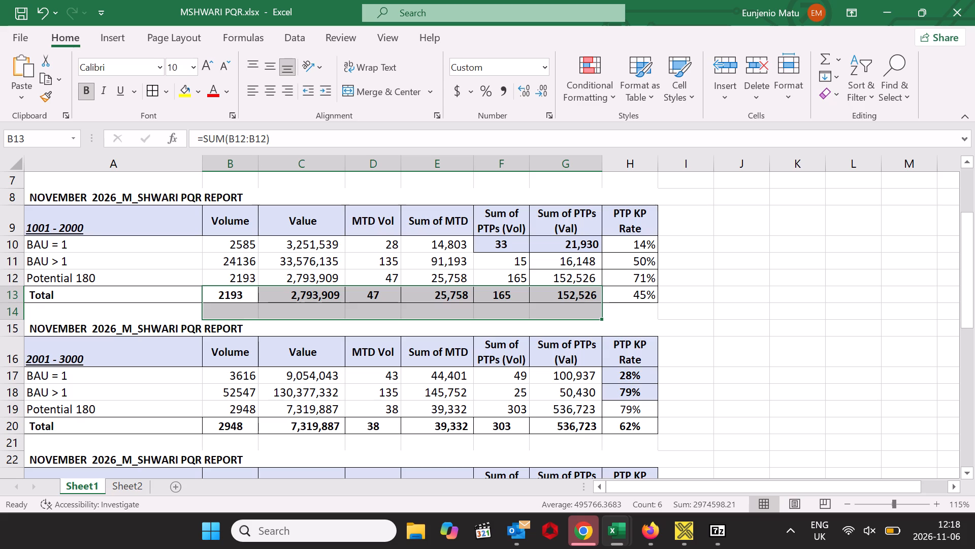
key("Delete")
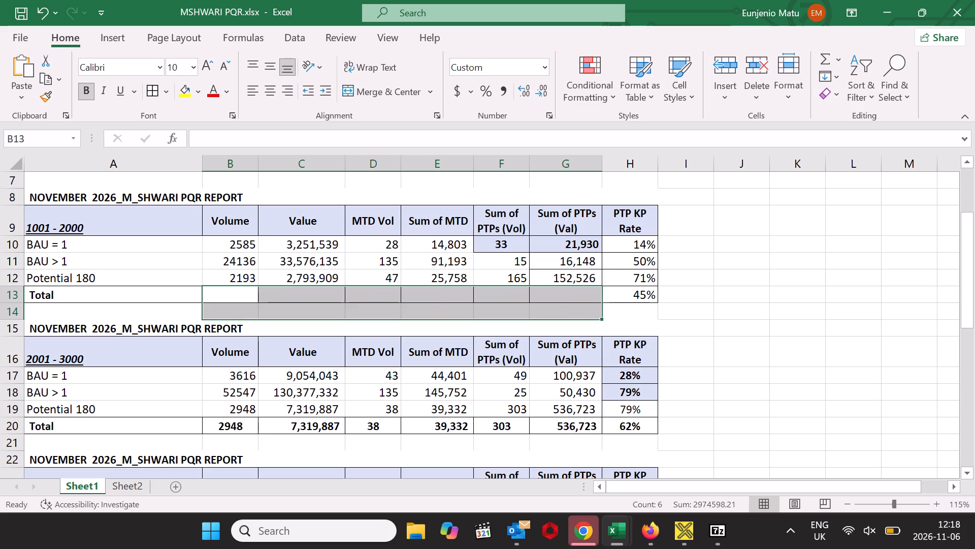
left_click_drag(224, 247, 471, 283)
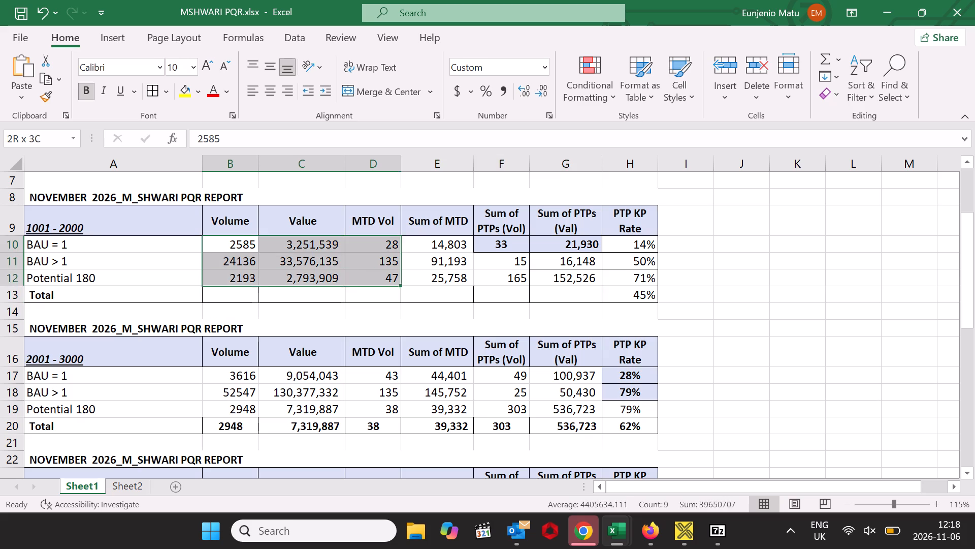
left_click_drag(471, 283, 542, 285)
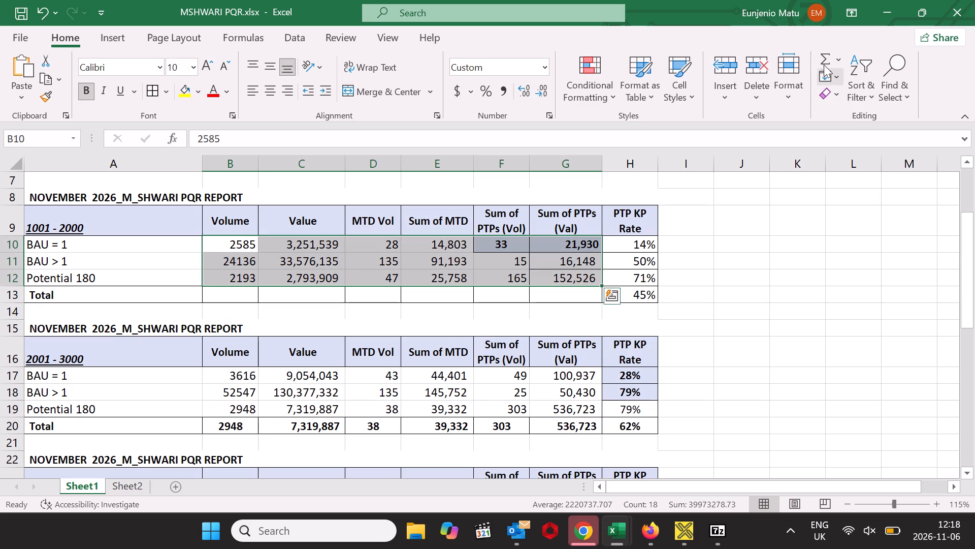
left_click(824, 56)
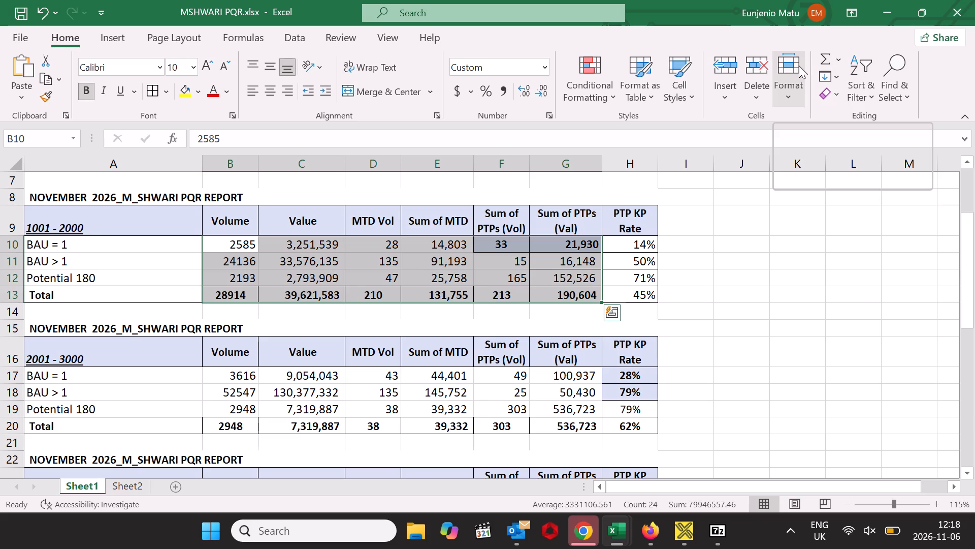
Replace the 2001 - 3000 table's totals in B20:G20 with AutoSum totals covering all three category rows.
scroll(799, 33, "down", 1)
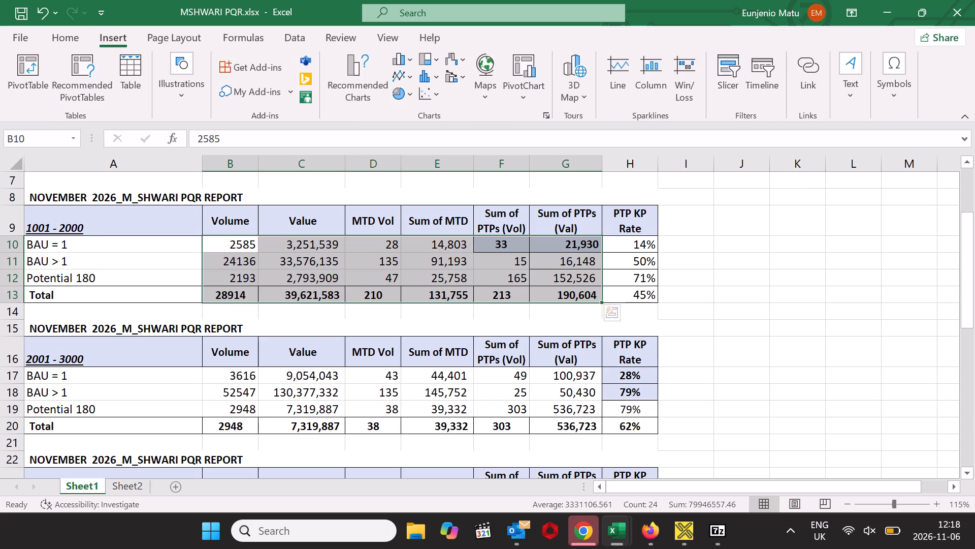
scroll(404, 378, "down", 2)
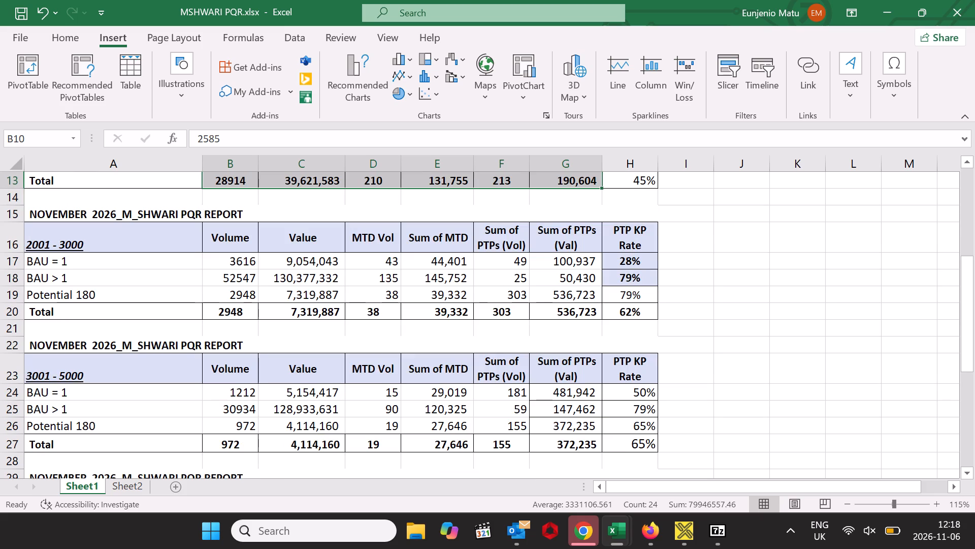
left_click_drag(227, 314, 584, 319)
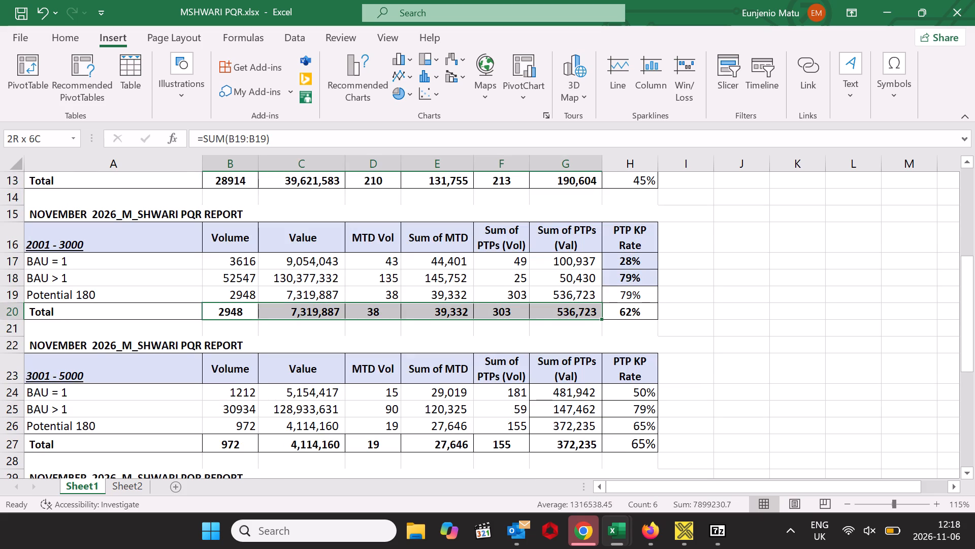
left_click_drag(584, 319, 584, 320)
key("Delete")
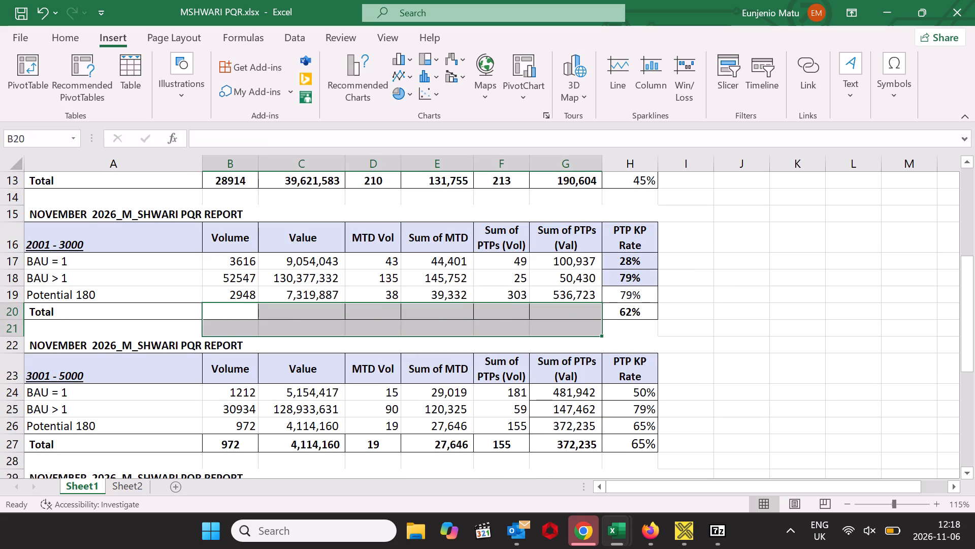
left_click_drag(220, 261, 578, 314)
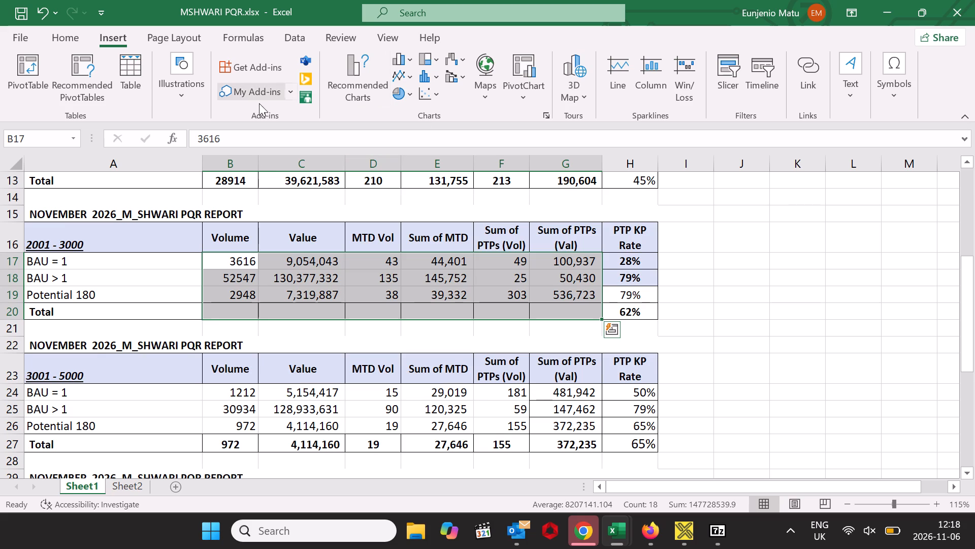
left_click(71, 38)
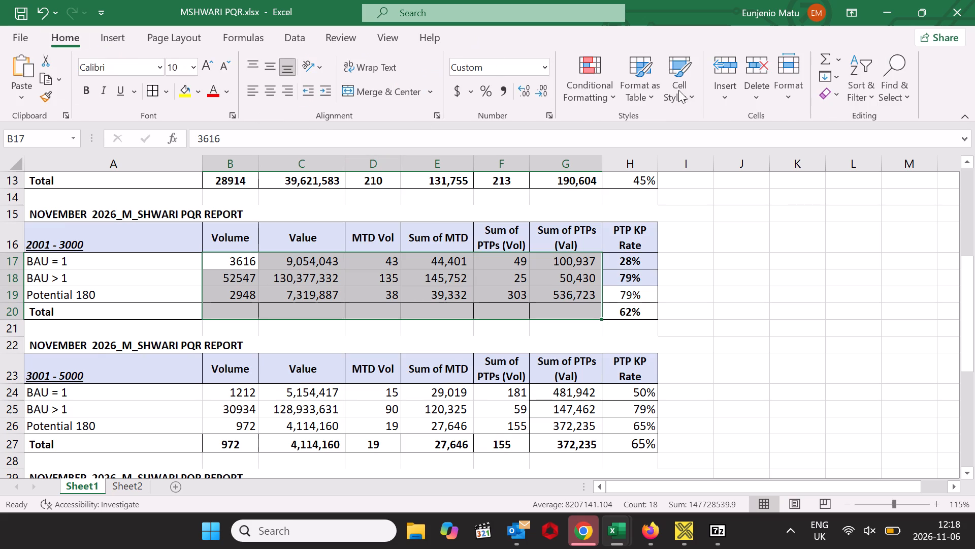
left_click(825, 60)
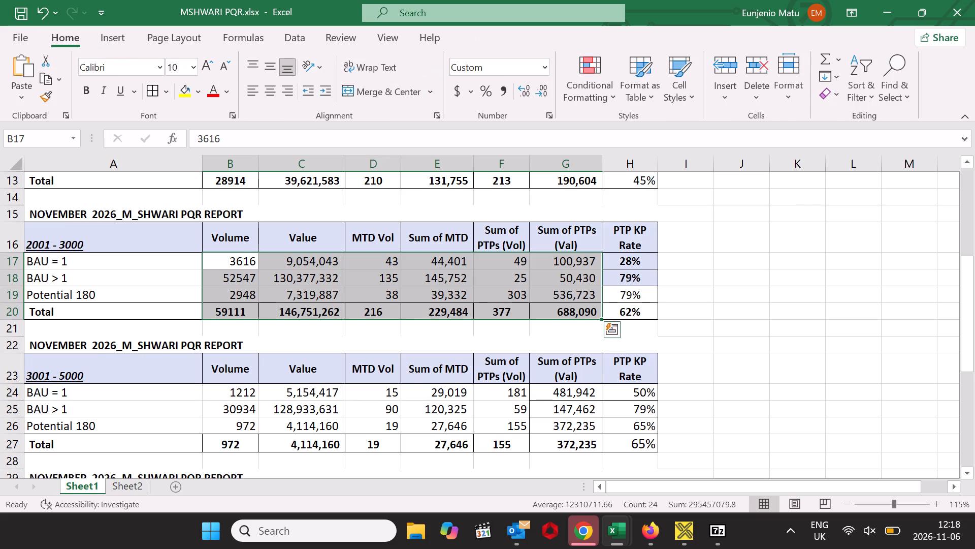
Replace the 3001 - 5000 table's totals in B27:G27 with AutoSum totals covering all three category rows.
scroll(663, 338, "down", 3)
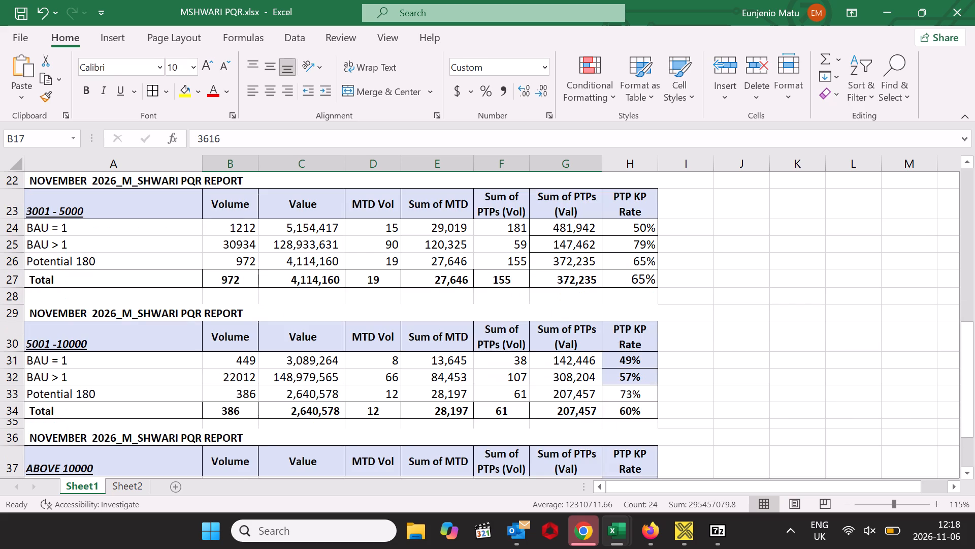
left_click_drag(222, 282, 677, 300)
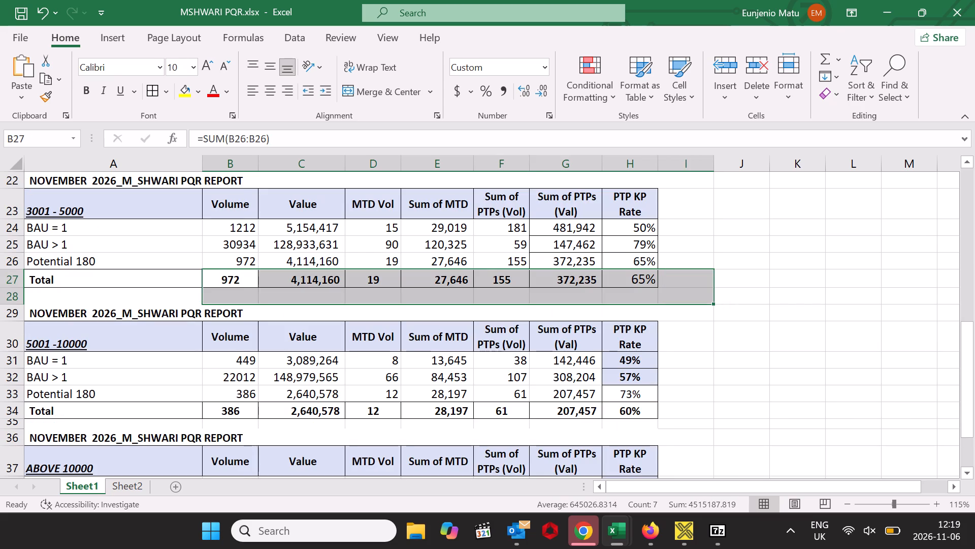
left_click_drag(228, 274, 556, 286)
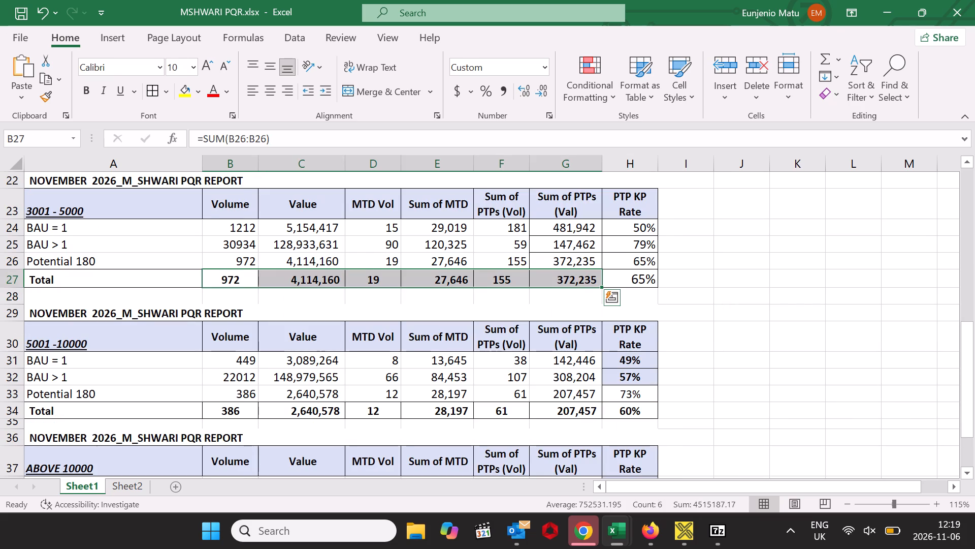
key("Delete")
left_click_drag(240, 229, 560, 282)
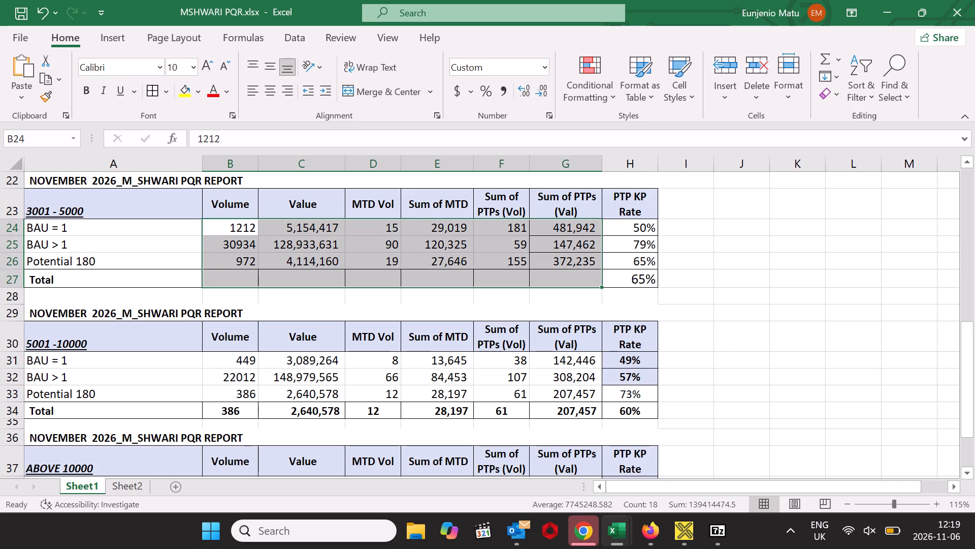
left_click(824, 57)
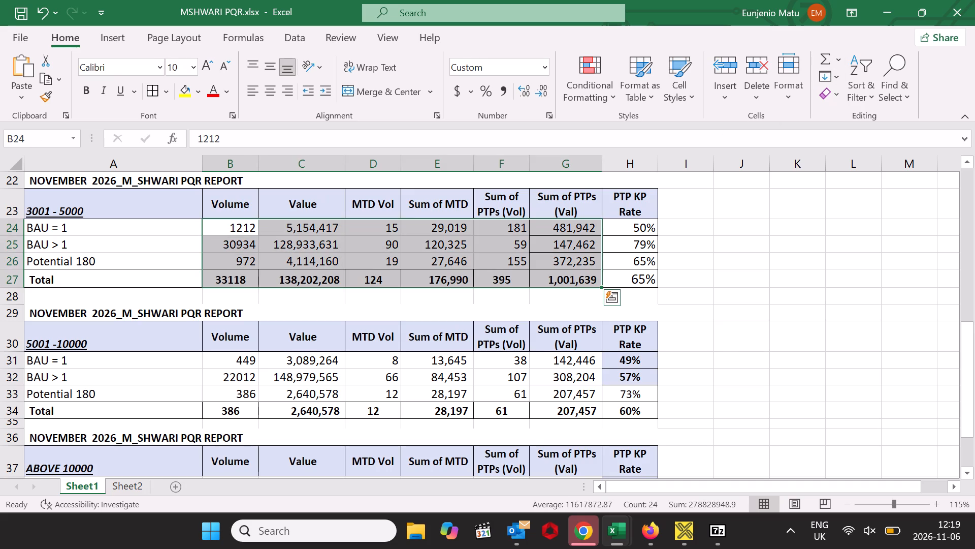
Replace the 5001 - 10000 table's totals in B34:G34 with AutoSum totals covering all three category rows.
scroll(571, 338, "down", 1)
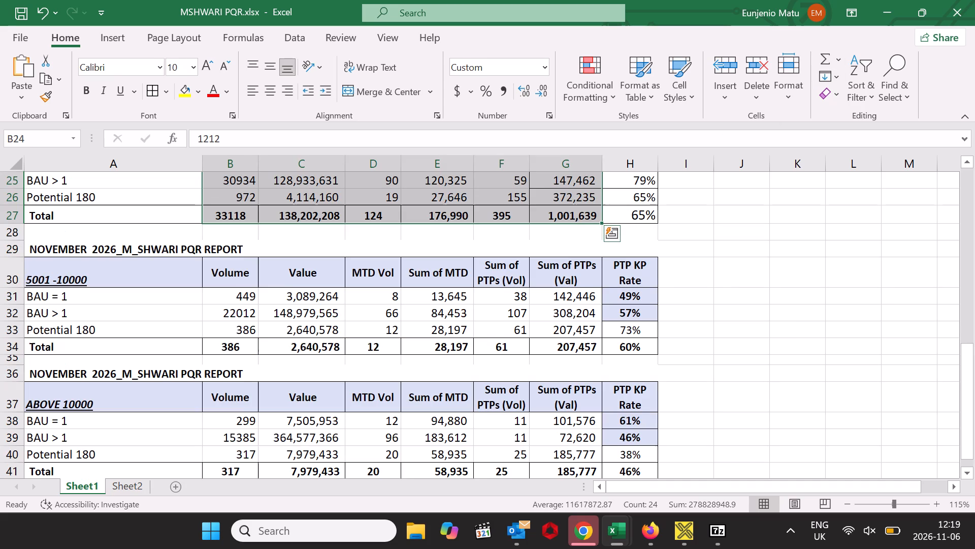
left_click_drag(236, 351, 489, 351)
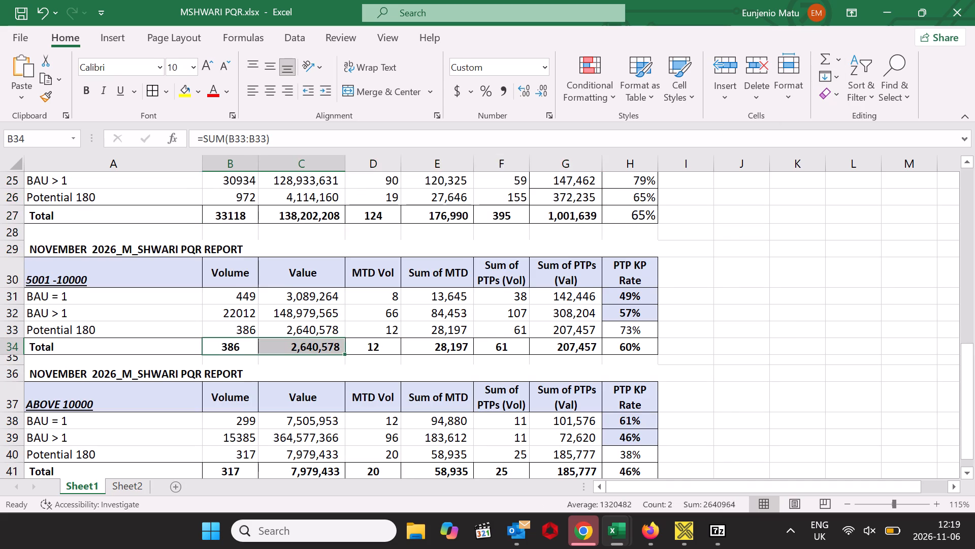
left_click_drag(489, 351, 585, 358)
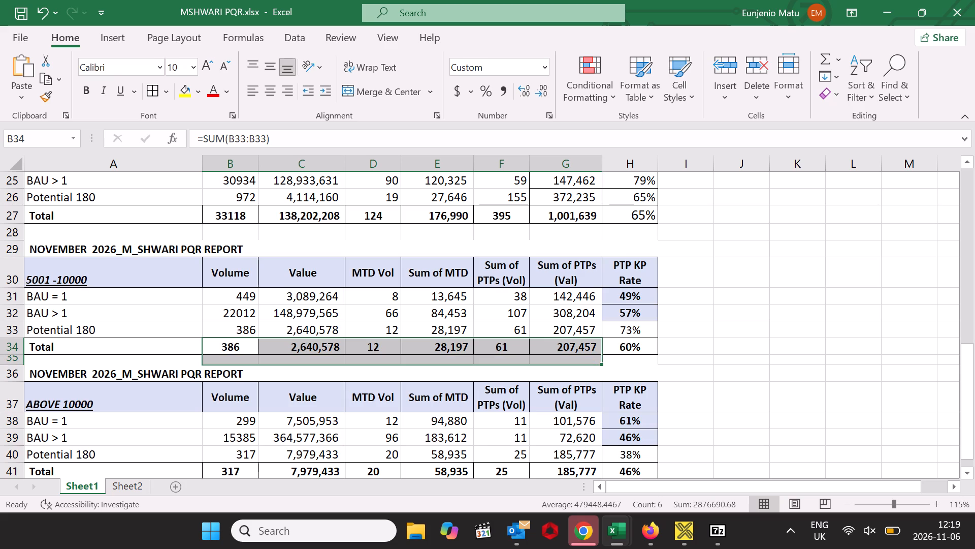
key("Delete")
left_click_drag(233, 298, 486, 318)
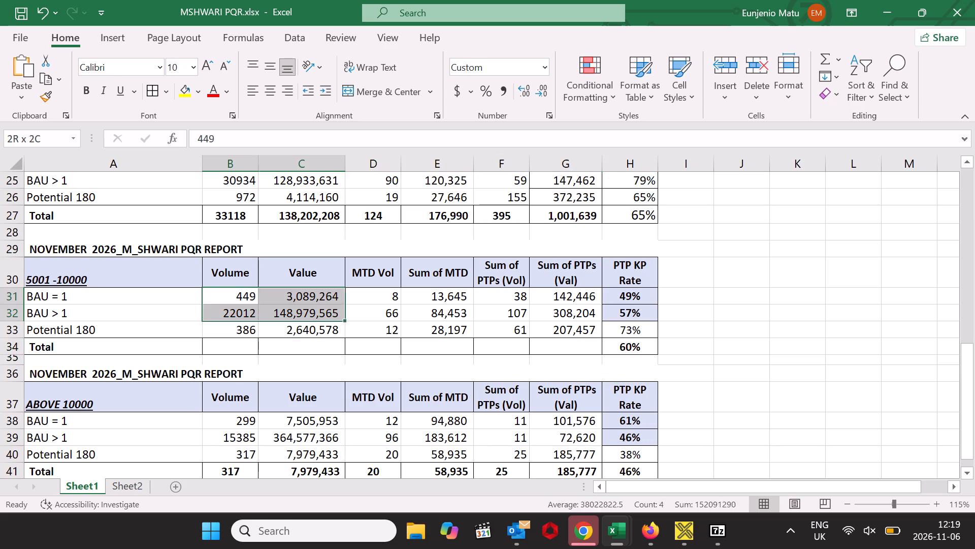
left_click_drag(486, 318, 573, 352)
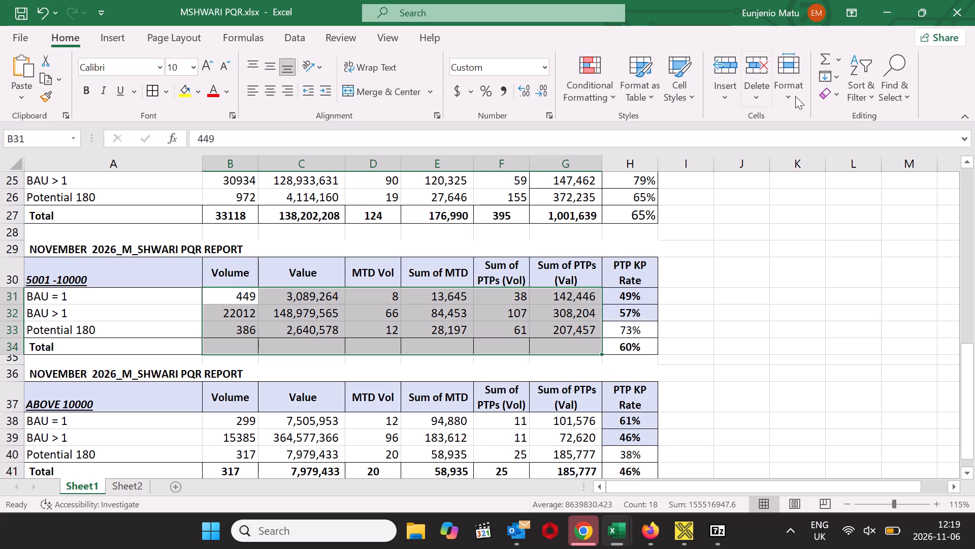
left_click(822, 59)
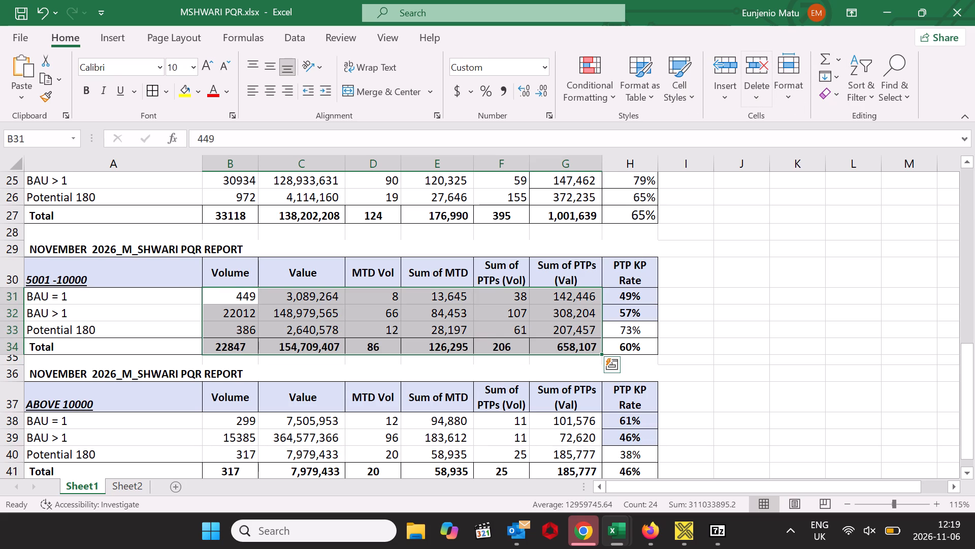
Replace the ABOVE 10000 table's totals in B41:G41 with AutoSum totals covering all three category rows.
scroll(603, 302, "down", 3)
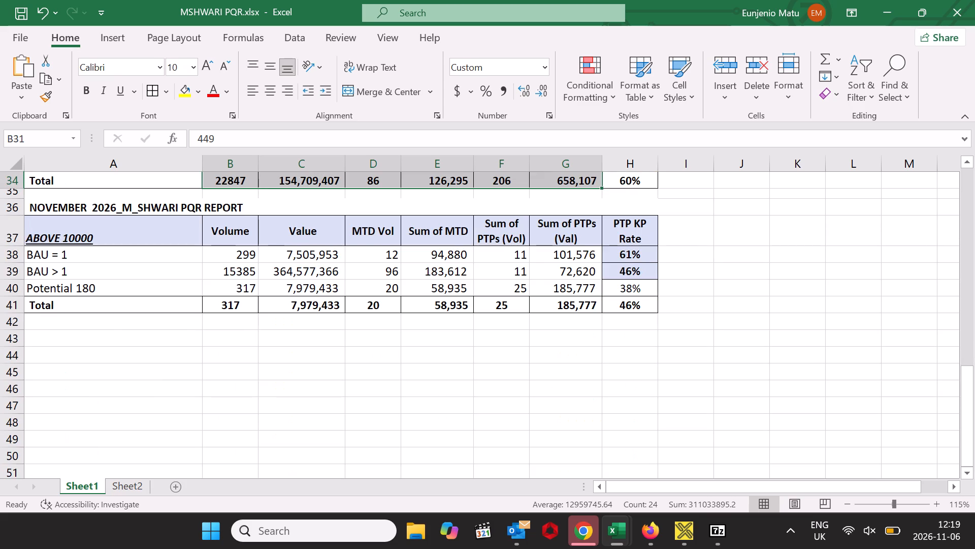
left_click_drag(239, 306, 553, 316)
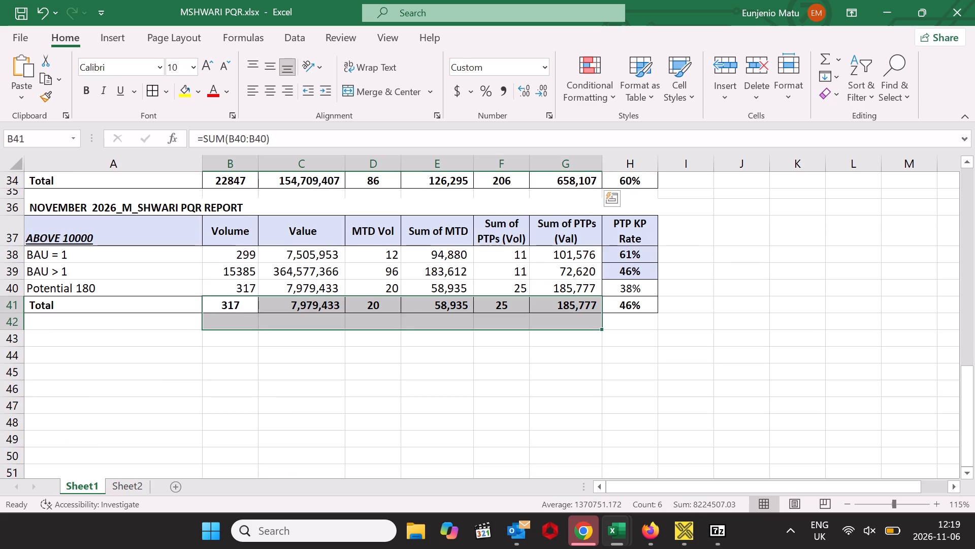
key("Delete")
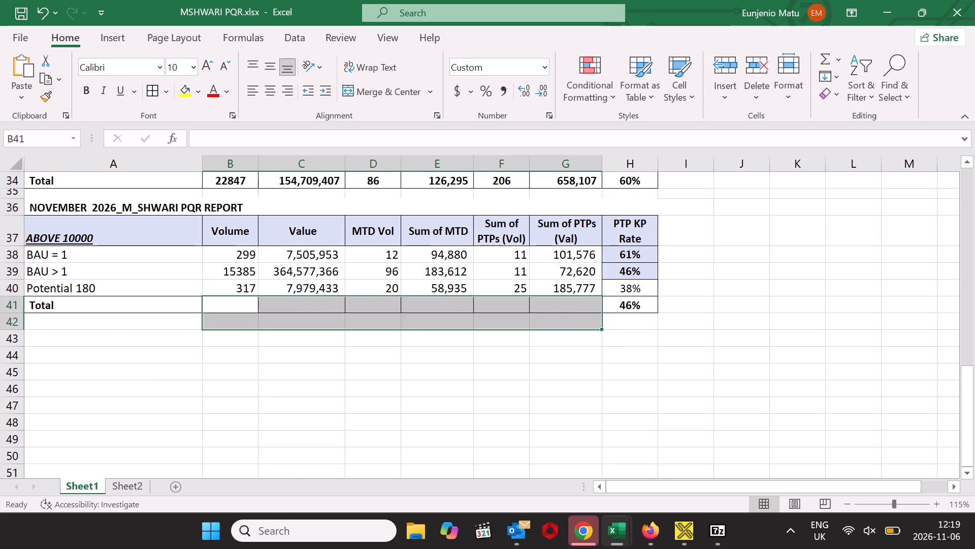
left_click_drag(232, 255, 552, 299)
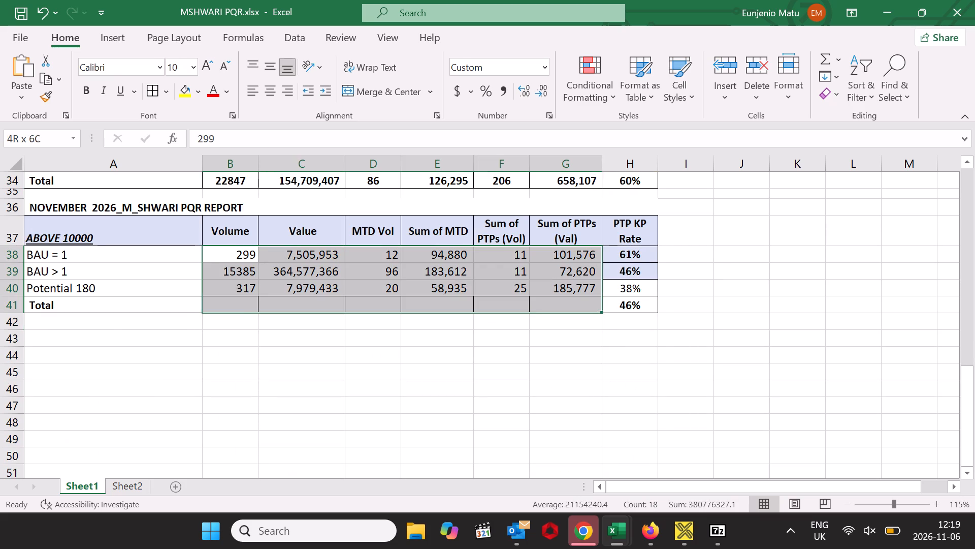
left_click_drag(552, 299, 552, 298)
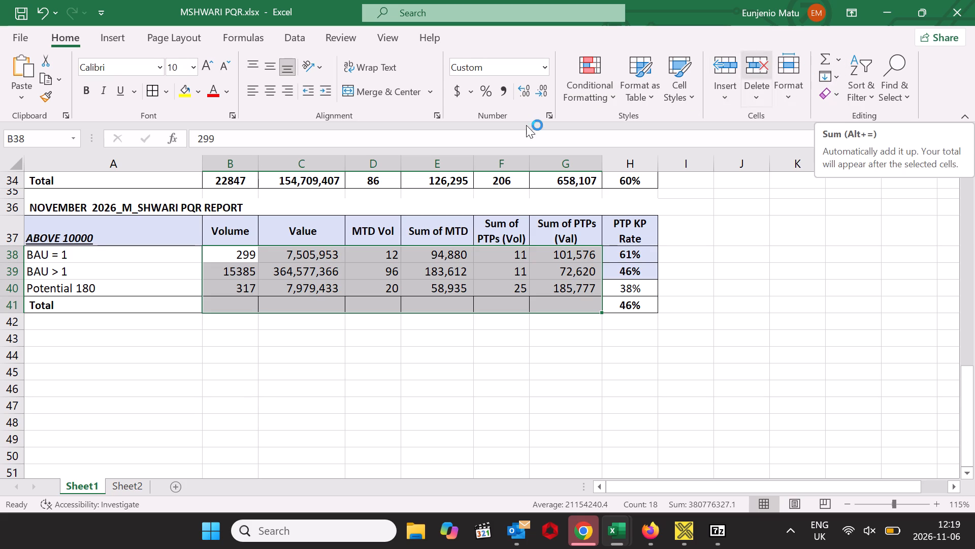
left_click(822, 58)
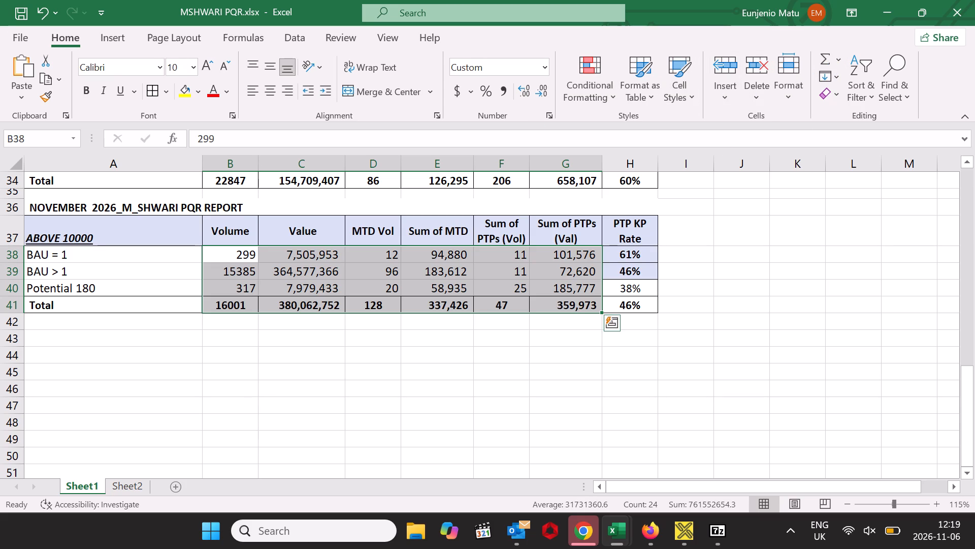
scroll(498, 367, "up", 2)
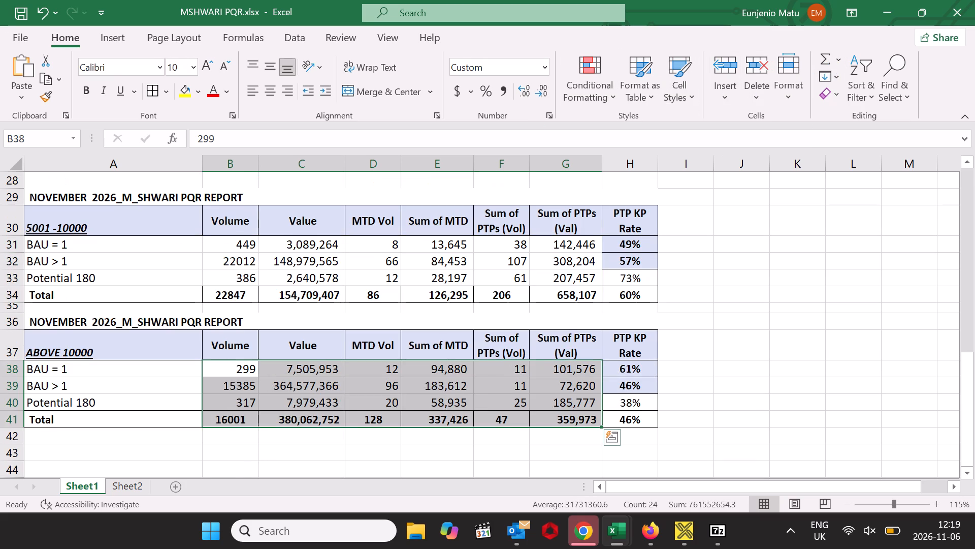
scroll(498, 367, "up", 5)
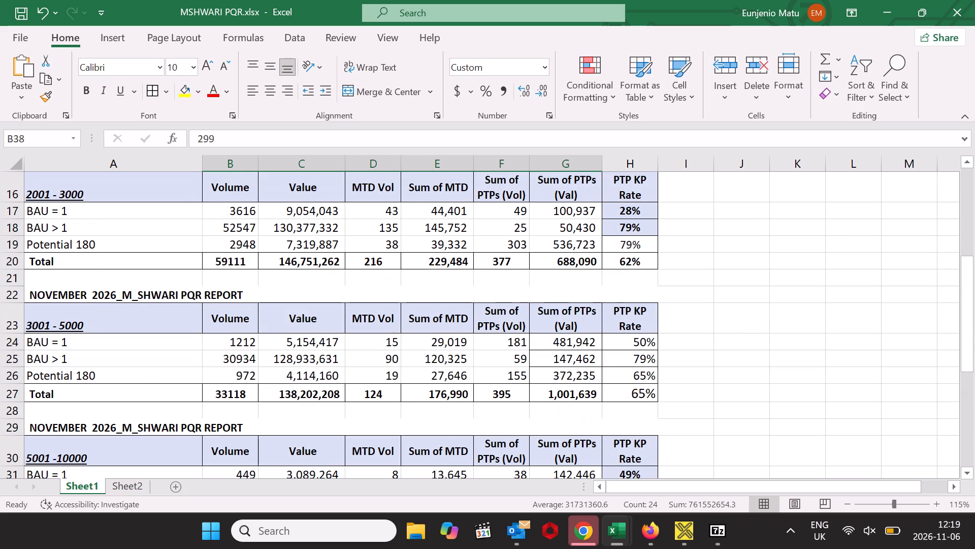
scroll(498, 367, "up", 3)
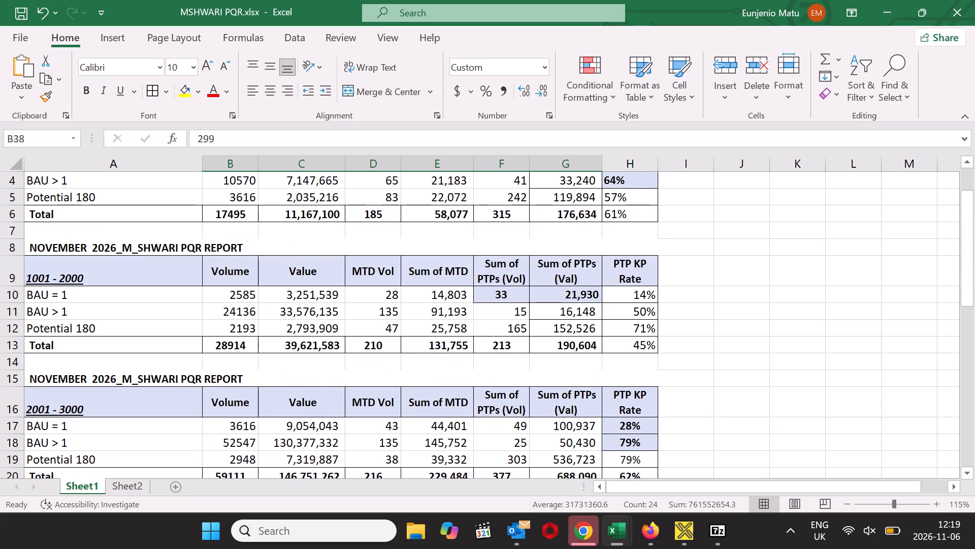
Review the Total rows of all the loan-band tables on Sheet1, checking the sum formulas in the upper tables.
scroll(498, 367, "up", 2)
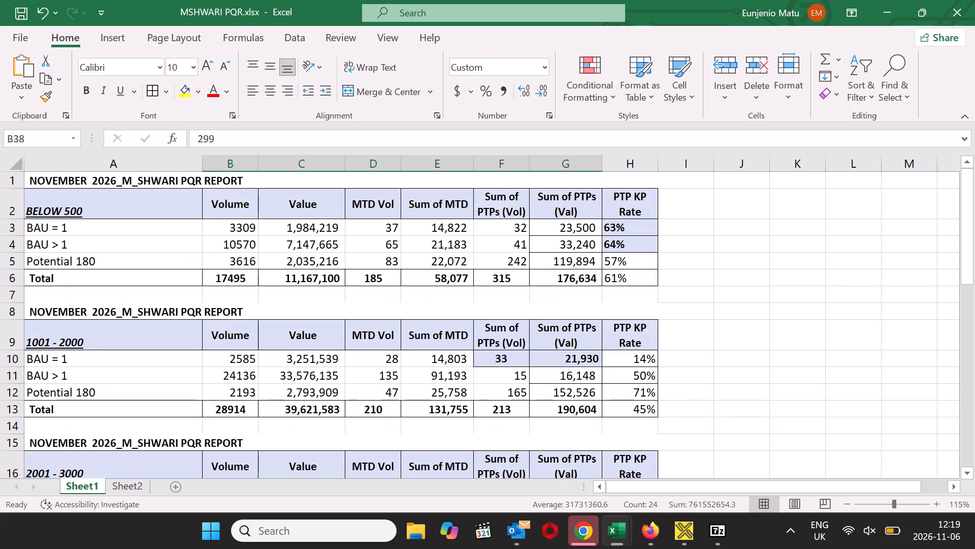
left_click(448, 279)
left_click(441, 407)
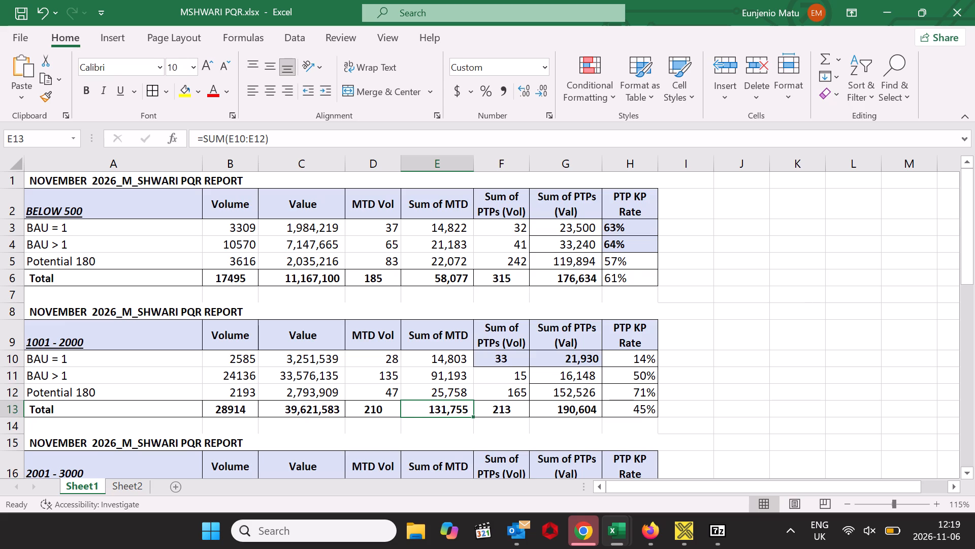
scroll(455, 398, "down", 9)
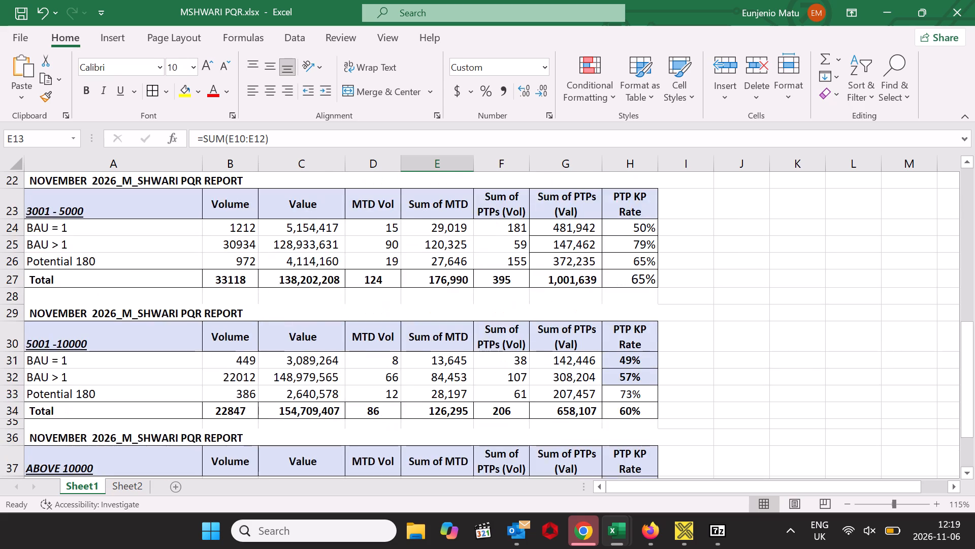
scroll(457, 399, "down", 2)
scroll(457, 399, "up", 2)
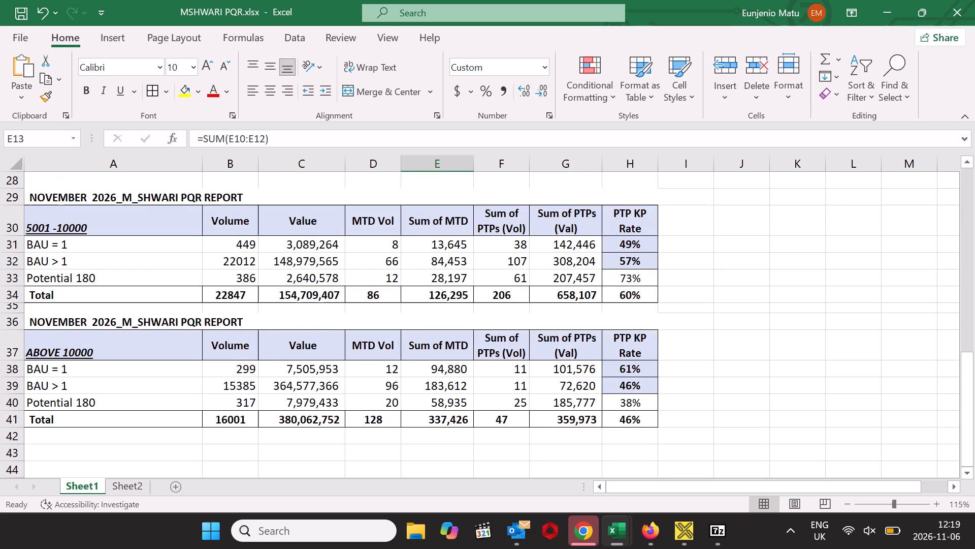
scroll(457, 399, "up", 14)
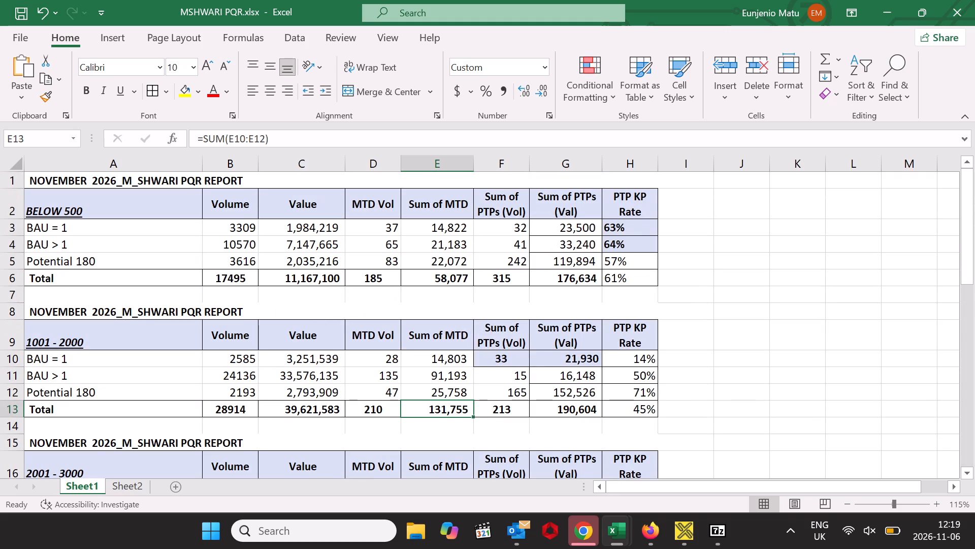
scroll(122, 273, "down", 2)
scroll(122, 273, "up", 7)
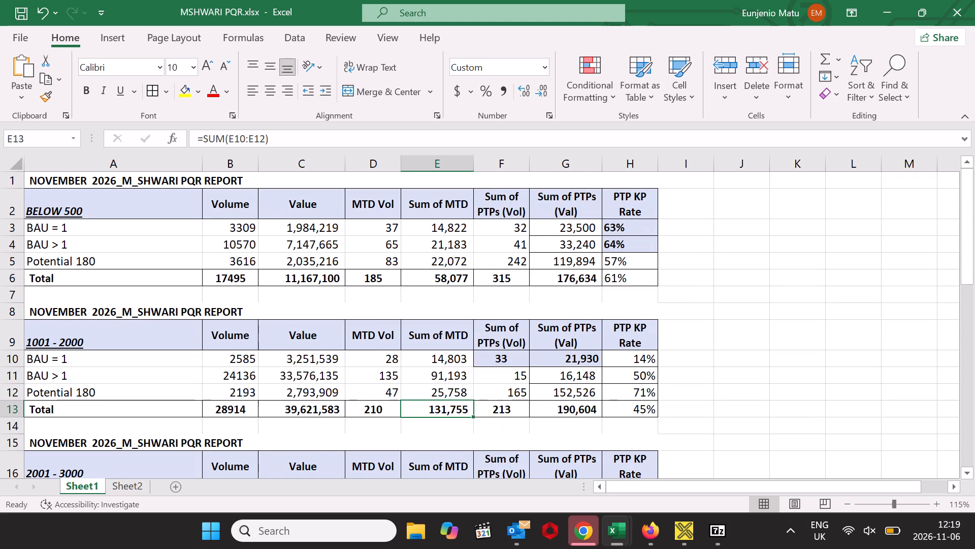
Select the whole report range A1:H41, from the BELOW 500 table's title through the ABOVE 10000 table's Total row.
left_click_drag(38, 182, 503, 350)
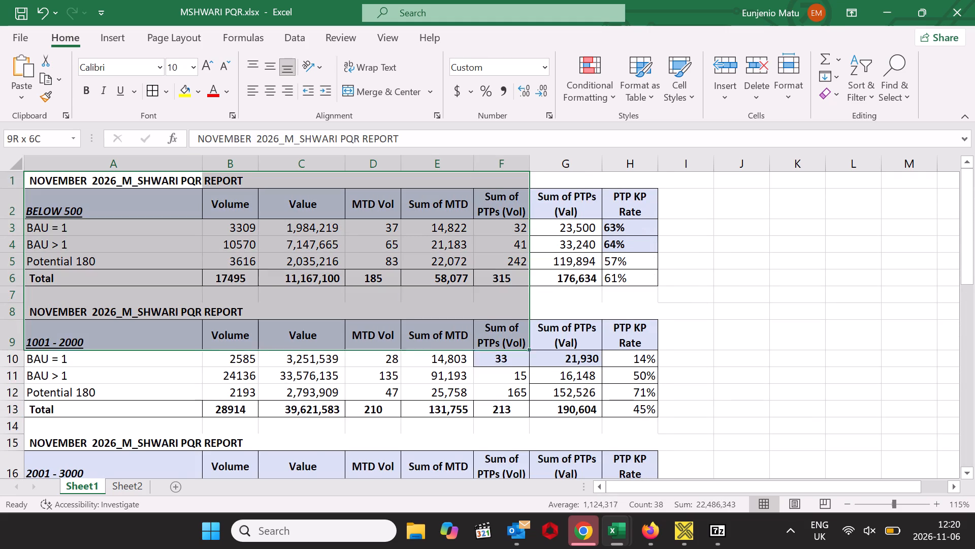
left_click_drag(503, 350, 623, 509)
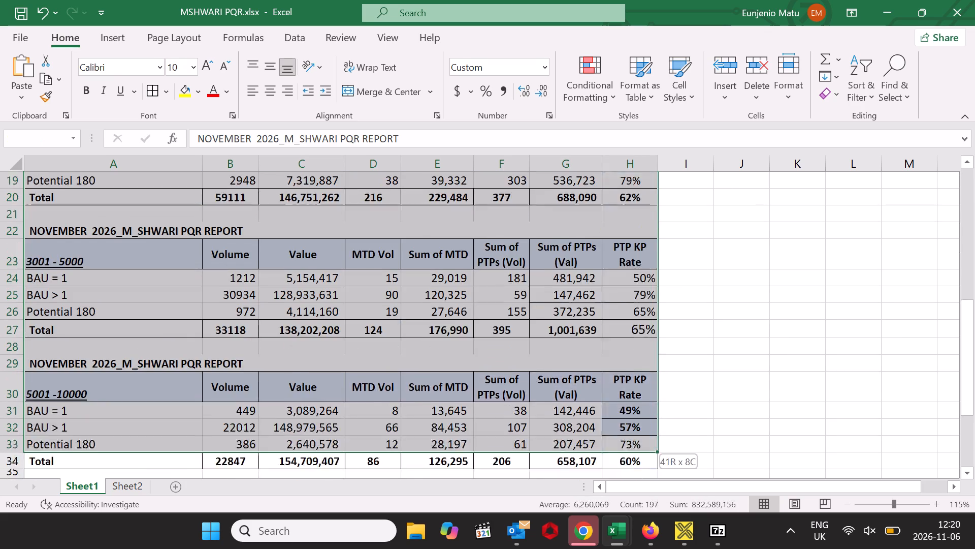
left_click_drag(623, 509, 647, 443)
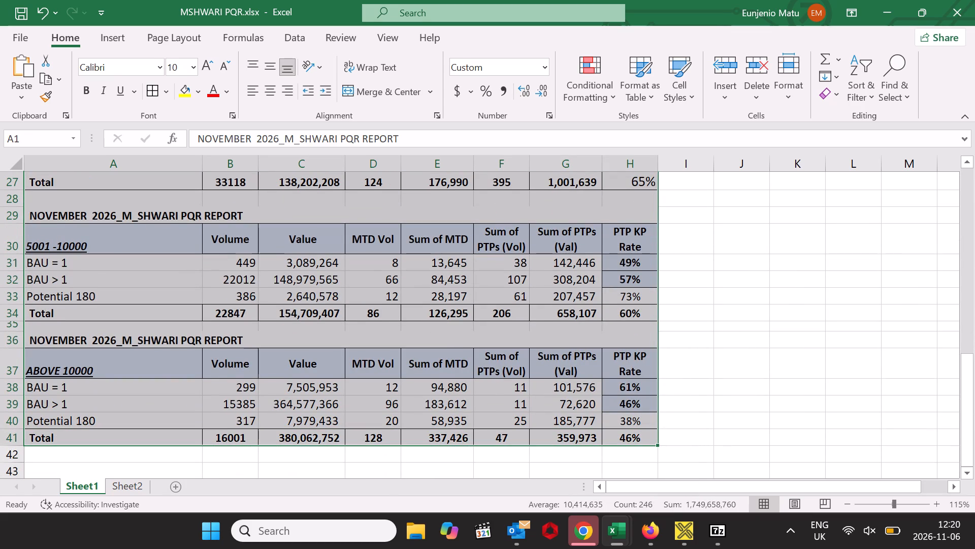
Copy the selected report range A1:H41 containing all the loan-band tables.
right_click(541, 298)
left_click(595, 110)
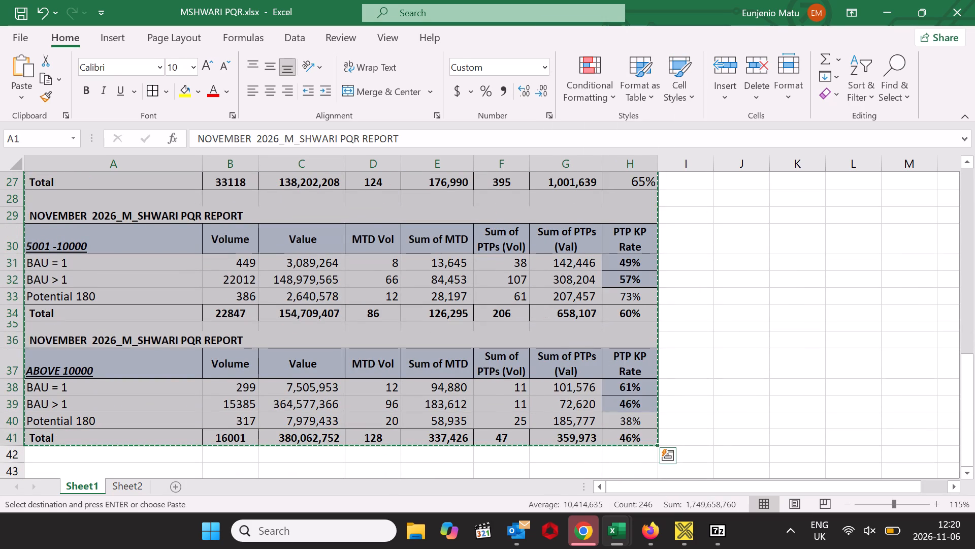
Switch to Outlook, bringing up its open mail windows to choose from.
left_click(519, 536)
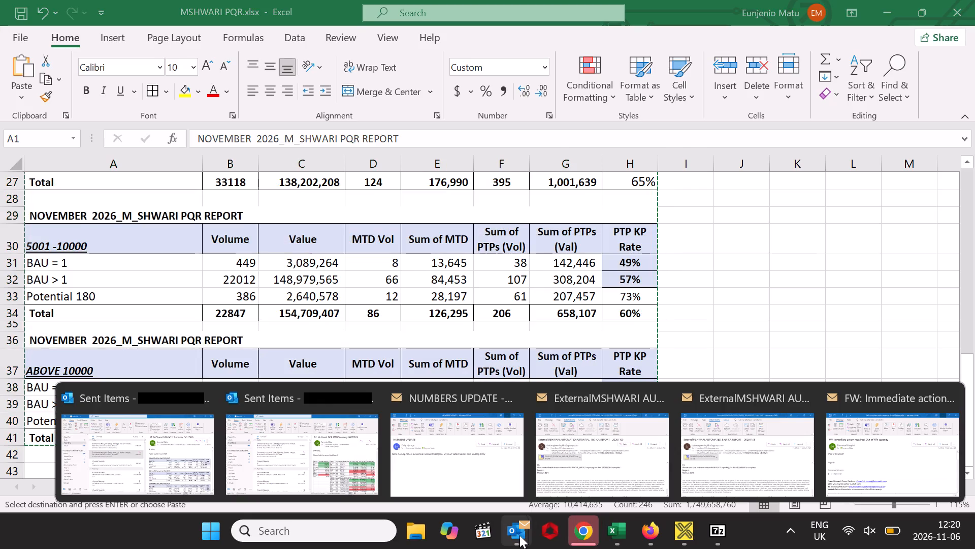
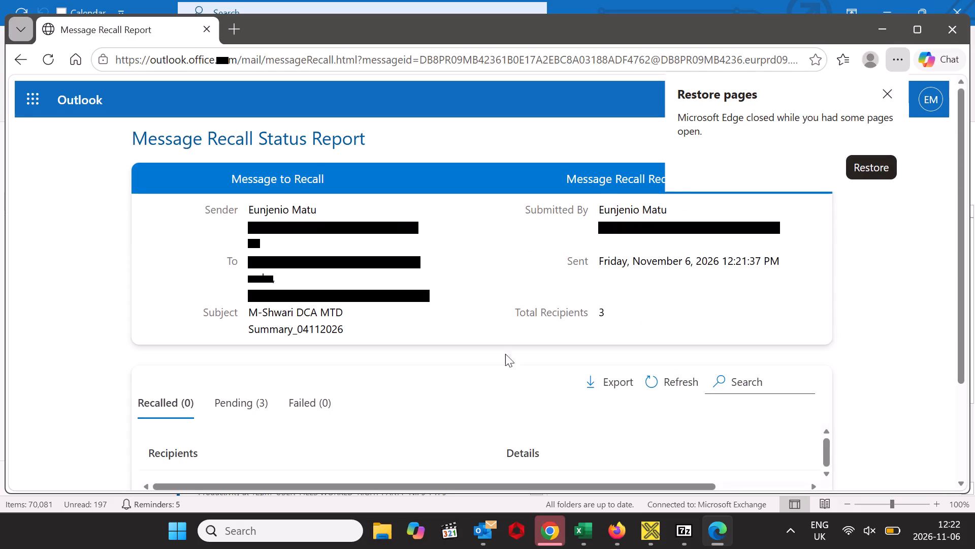
Examine the Message Recall Status Report for the M-Shwari DCA MTD Summary_04112026 email, including its pending recipients and their recall details.
scroll(500, 328, "up", 3)
scroll(500, 327, "down", 2)
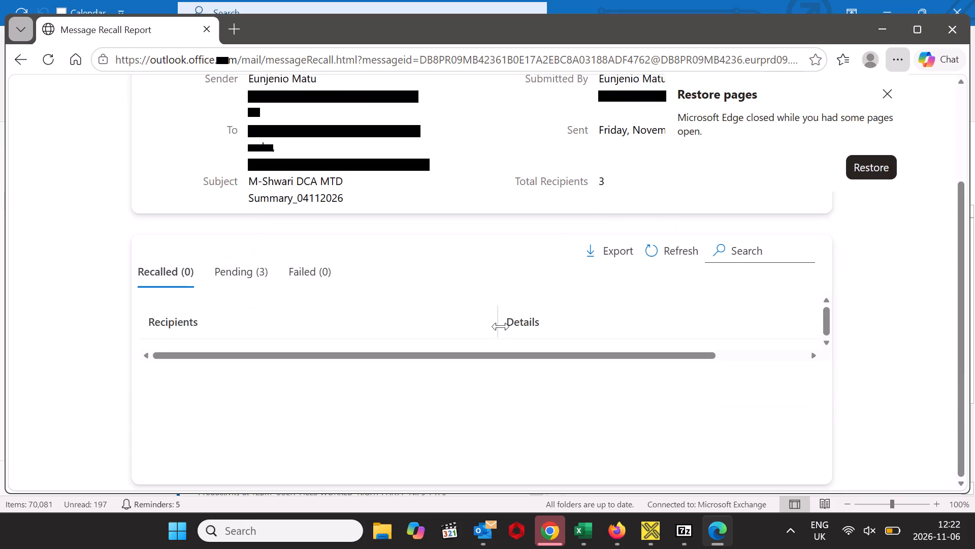
scroll(501, 326, "up", 2)
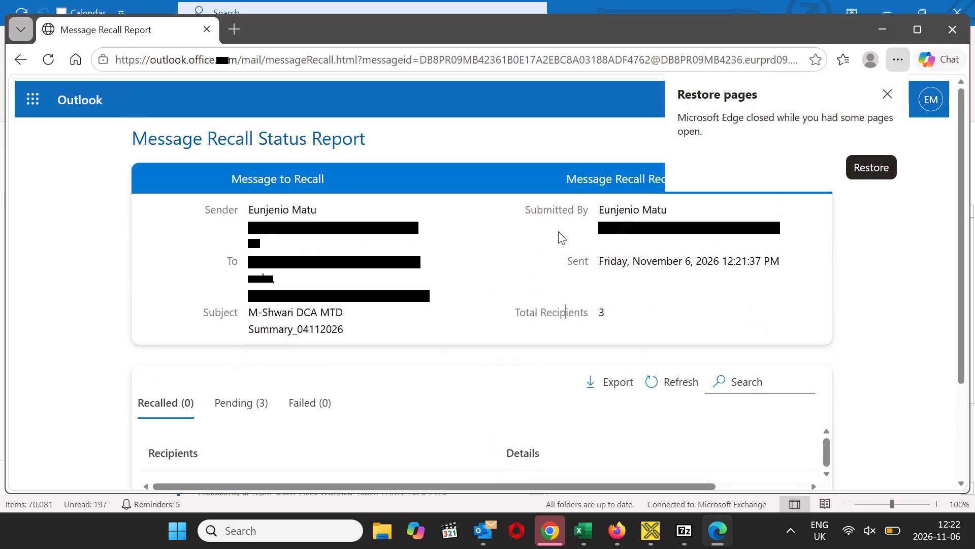
scroll(558, 231, "down", 2)
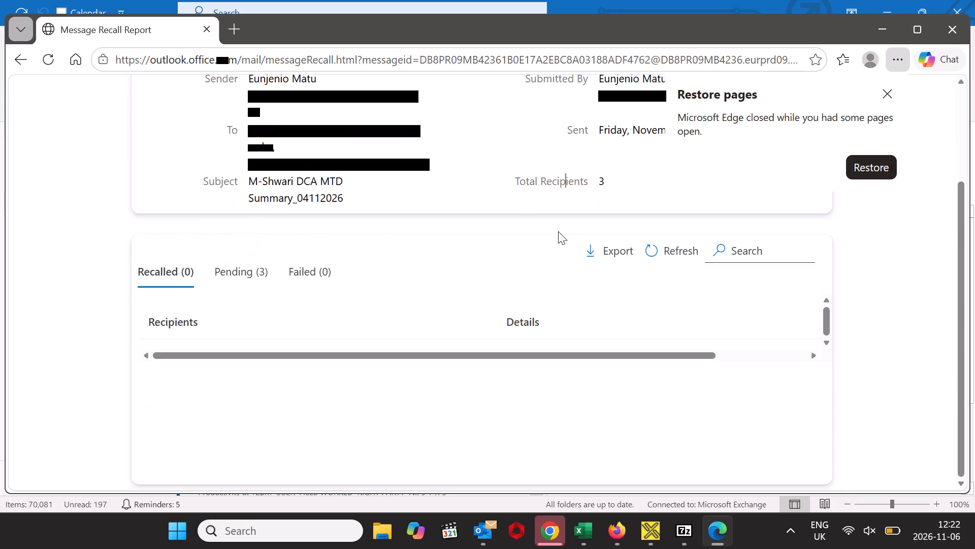
left_click(255, 278)
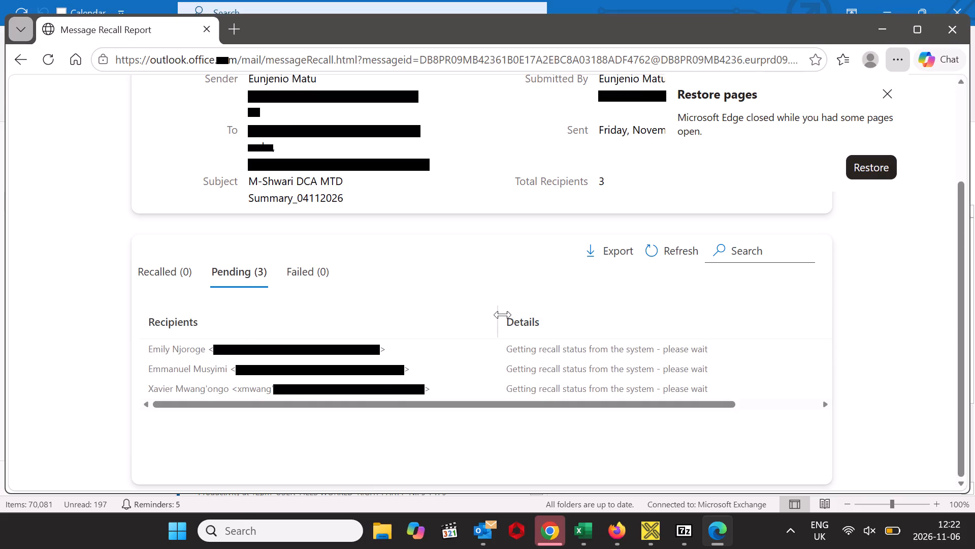
scroll(503, 315, "down", 1)
scroll(380, 366, "down", 3)
scroll(380, 365, "up", 1)
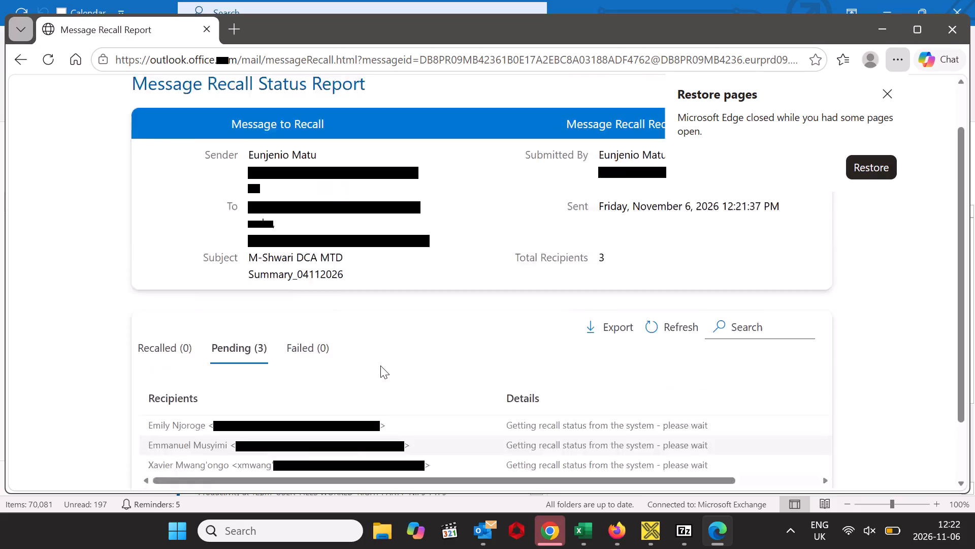
scroll(380, 365, "up", 1)
scroll(380, 365, "down", 6)
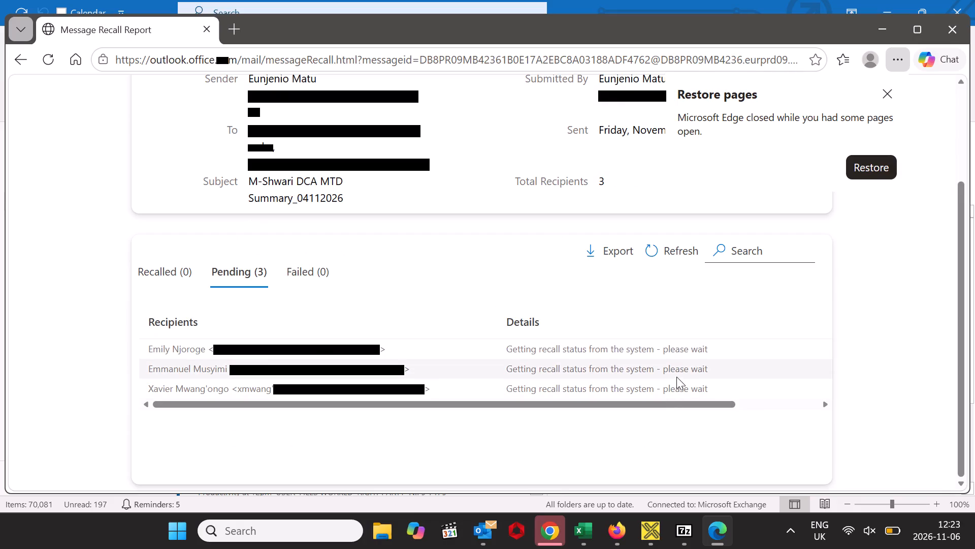
Examine the recall report's Failed recipients list, the recall request details, and the Pending recipients list again.
scroll(657, 398, "up", 5)
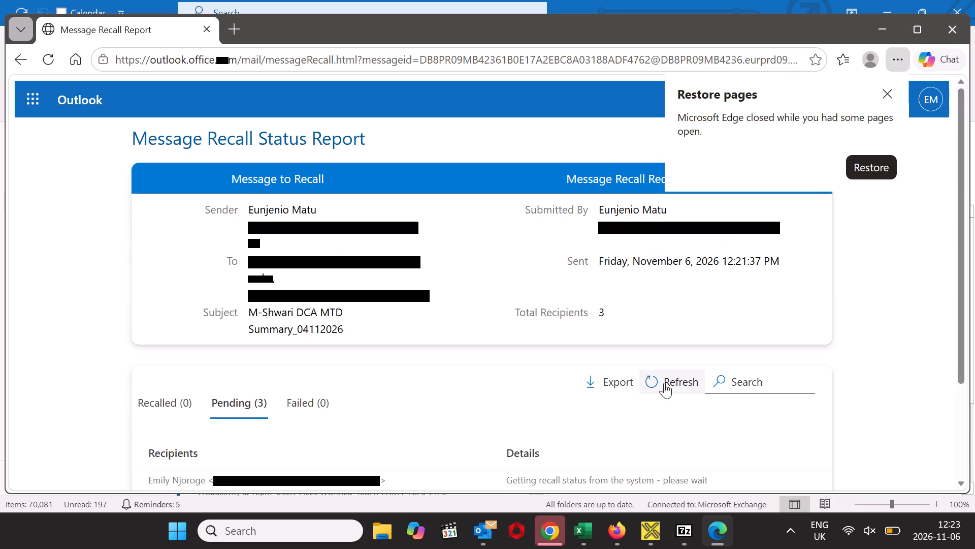
scroll(671, 381, "down", 7)
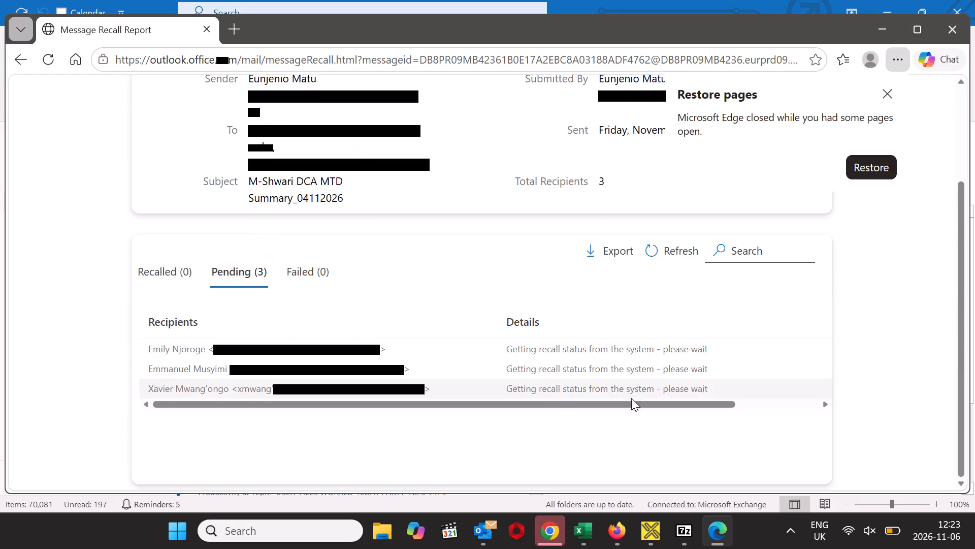
left_click(319, 279)
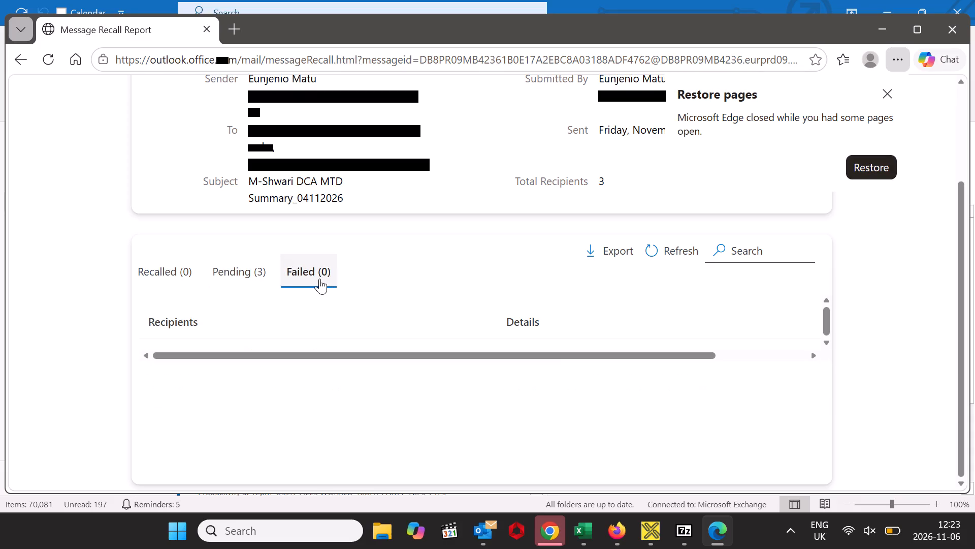
scroll(531, 338, "up", 10)
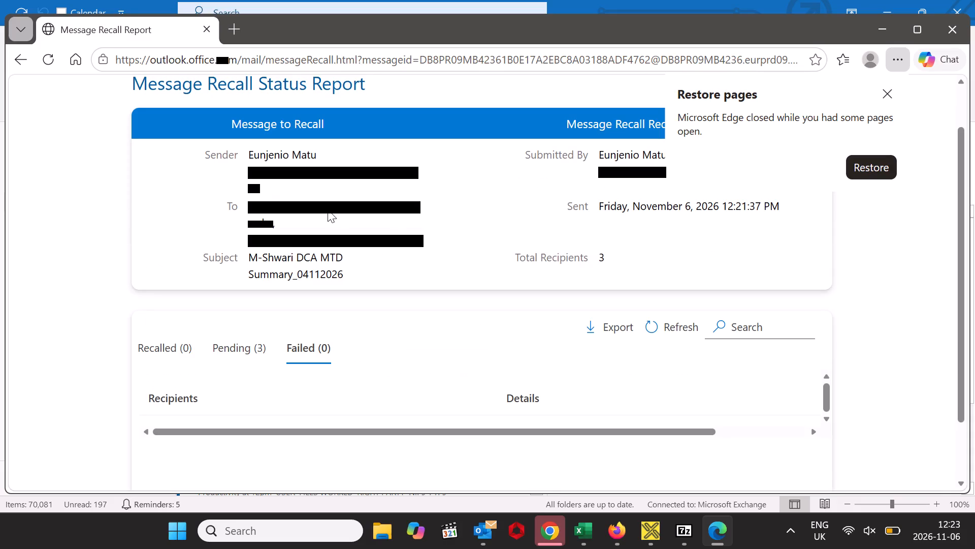
left_click(642, 186)
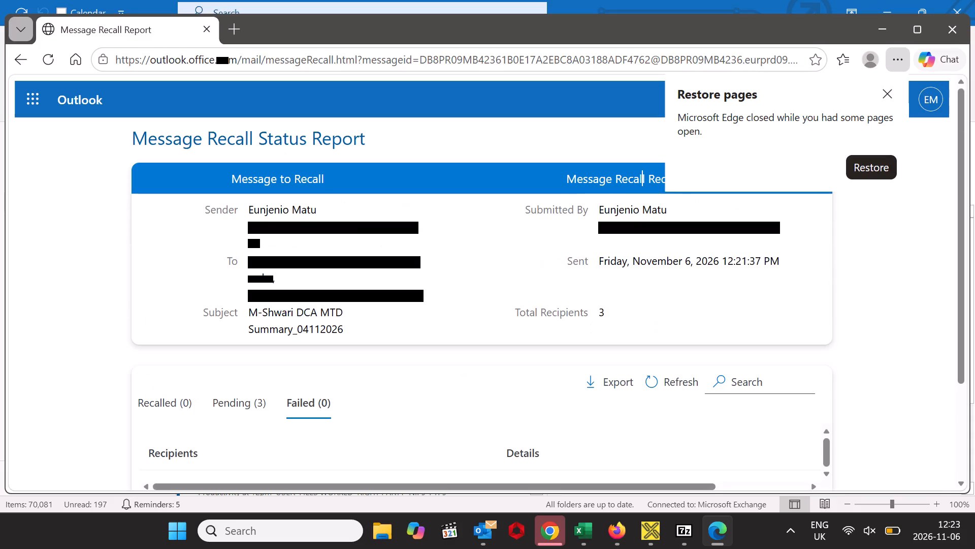
left_click(320, 190)
scroll(565, 278, "down", 5)
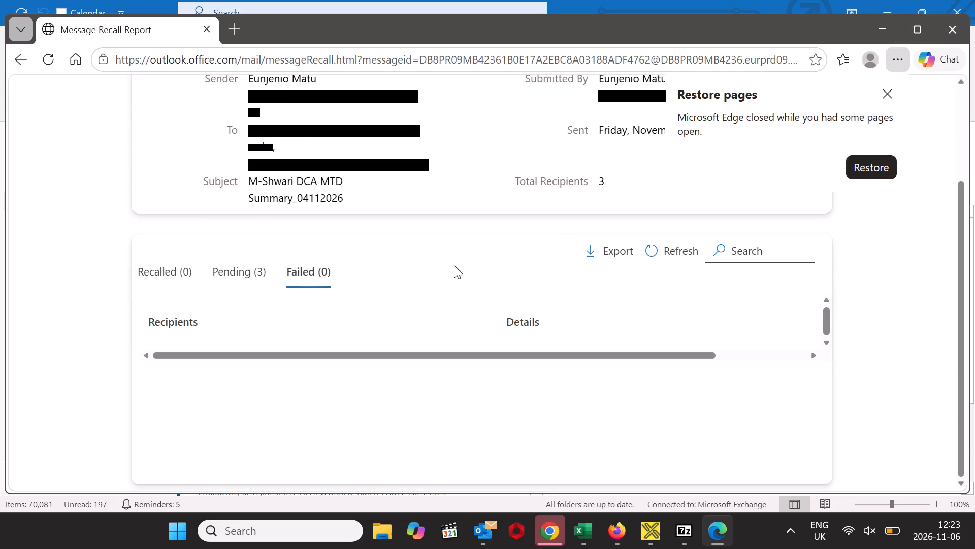
scroll(543, 264, "up", 3)
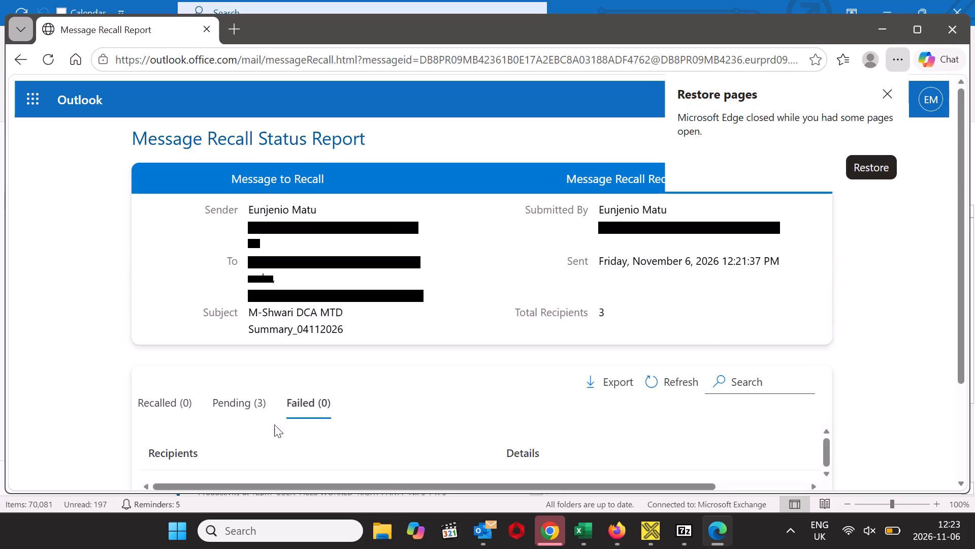
left_click(267, 415)
scroll(679, 320, "down", 4)
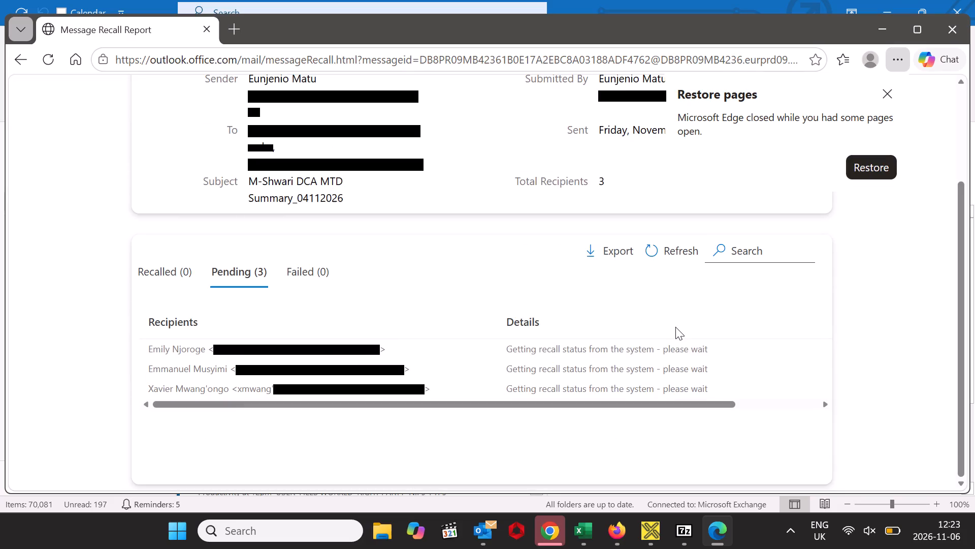
scroll(675, 327, "down", 3)
scroll(596, 341, "up", 5)
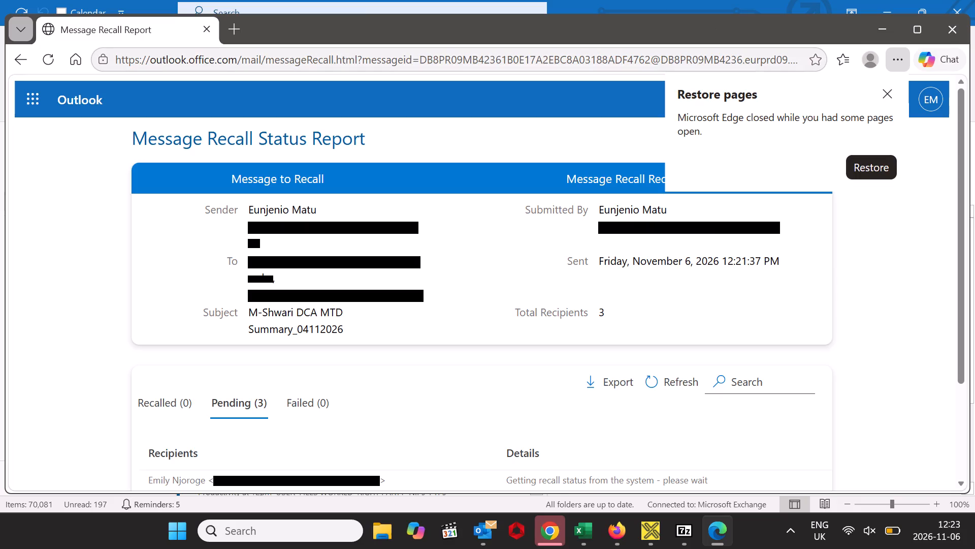
scroll(236, 206, "down", 3)
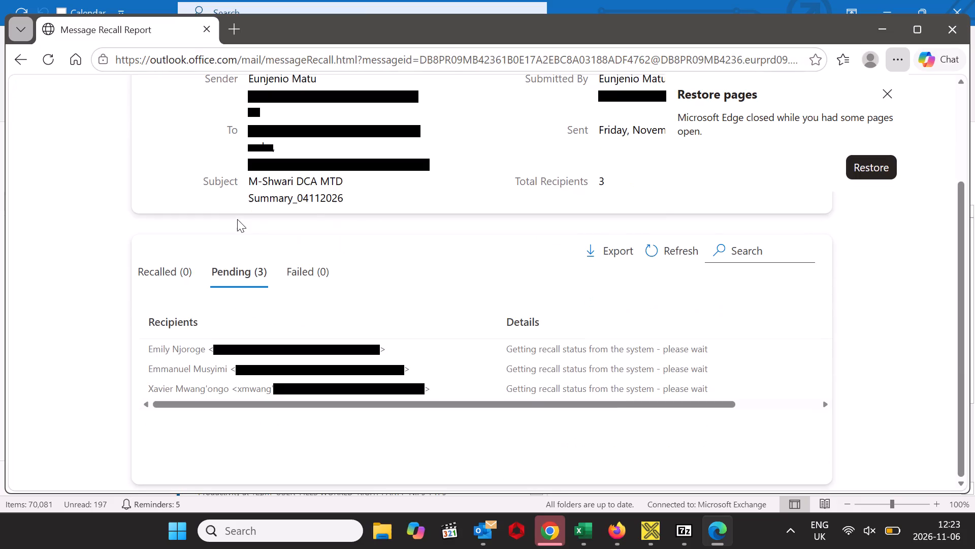
scroll(237, 219, "up", 2)
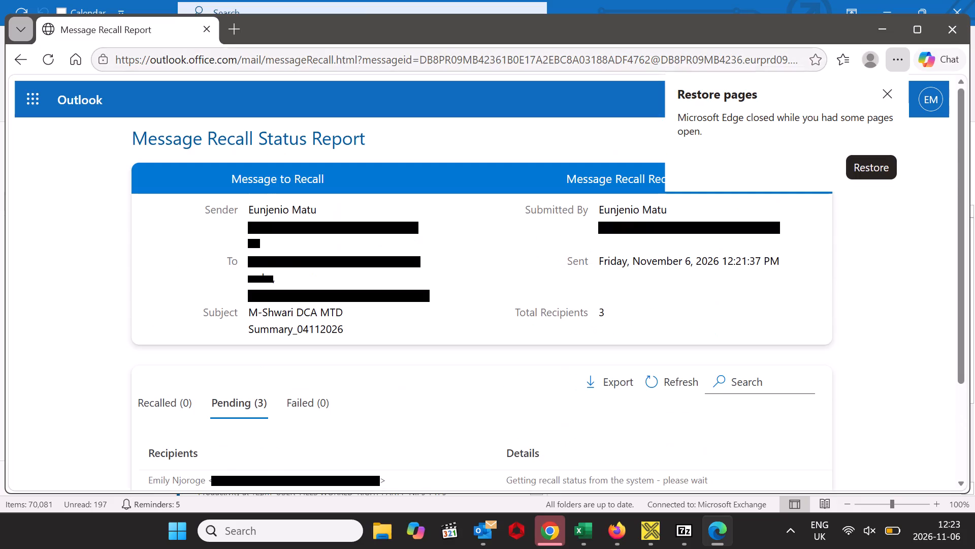
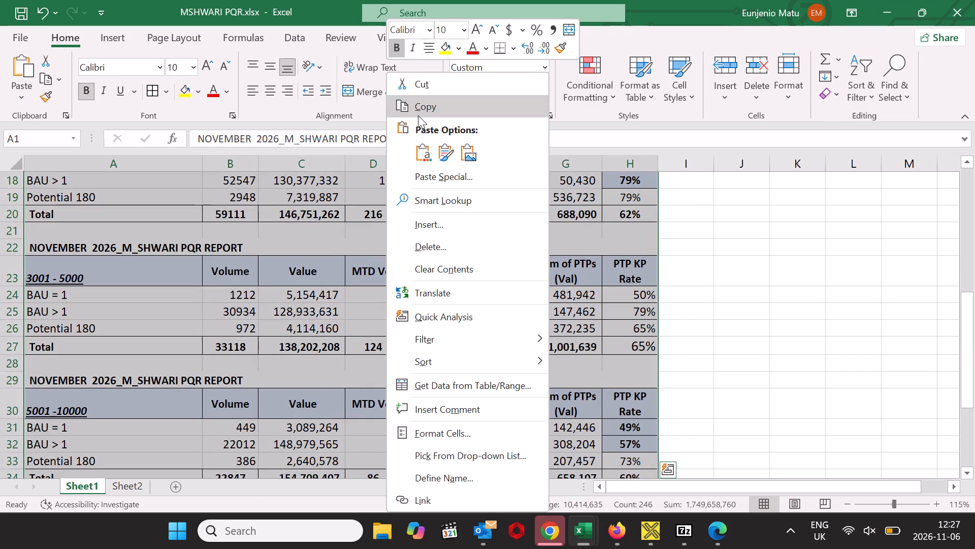
Copy the selected report range A1:H41 and switch to Outlook.
right_click(332, 223)
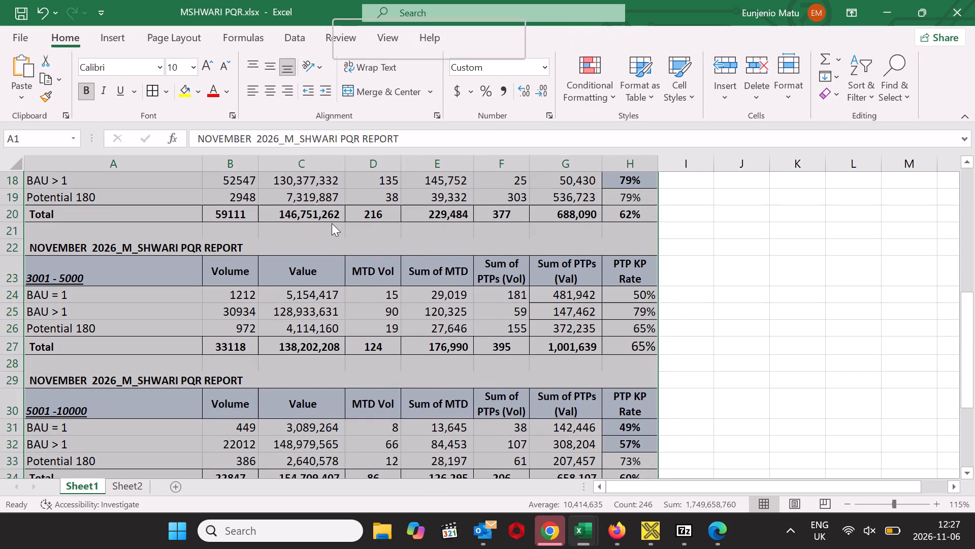
left_click(392, 114)
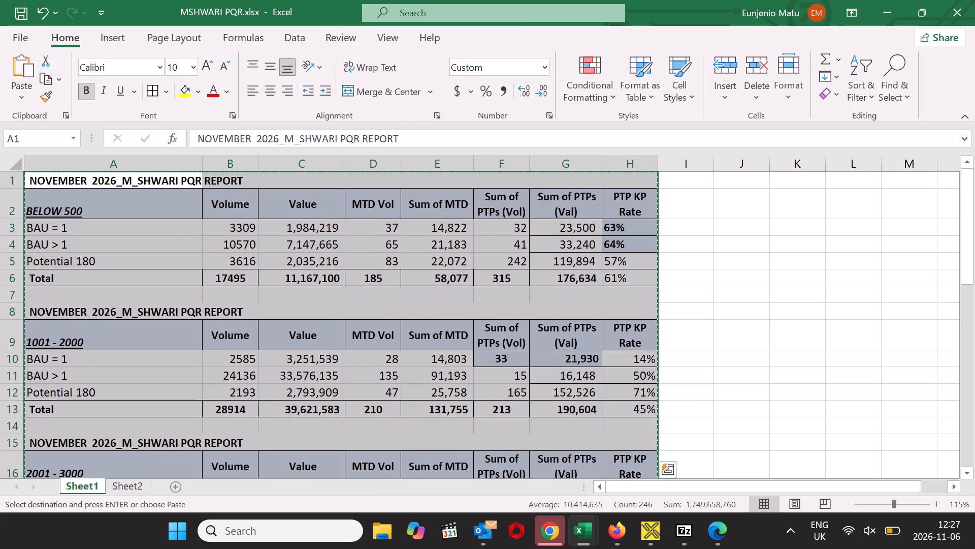
left_click(490, 524)
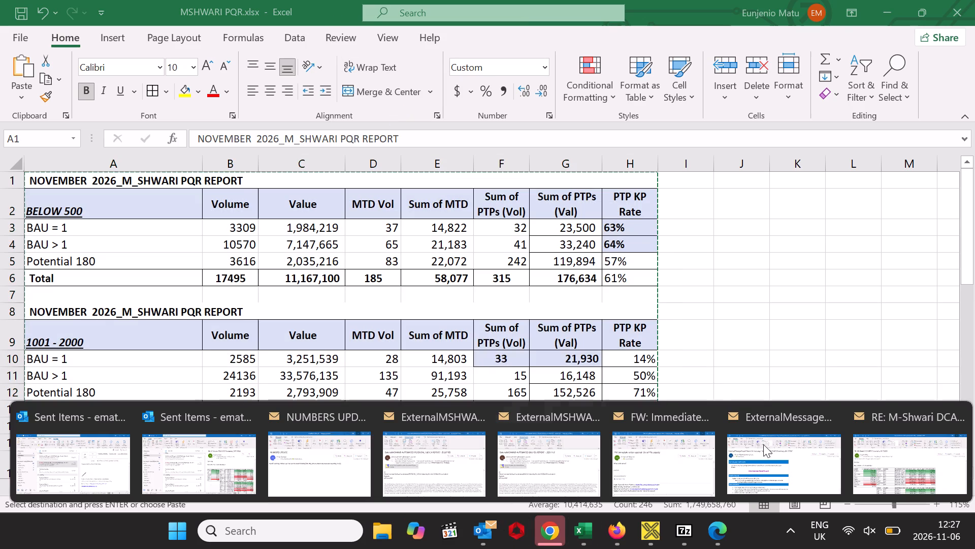
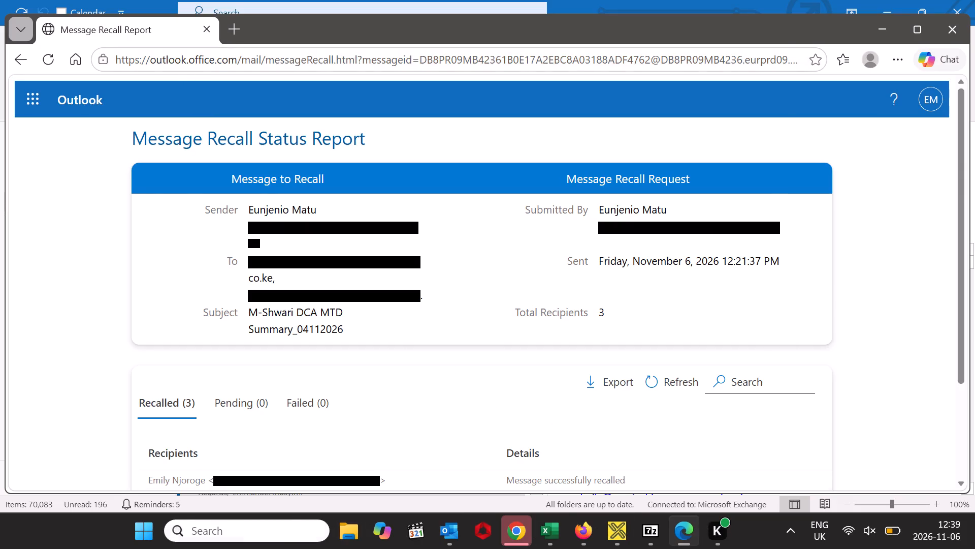
Search the computer for WhatsApp and open the app.
left_click(282, 530)
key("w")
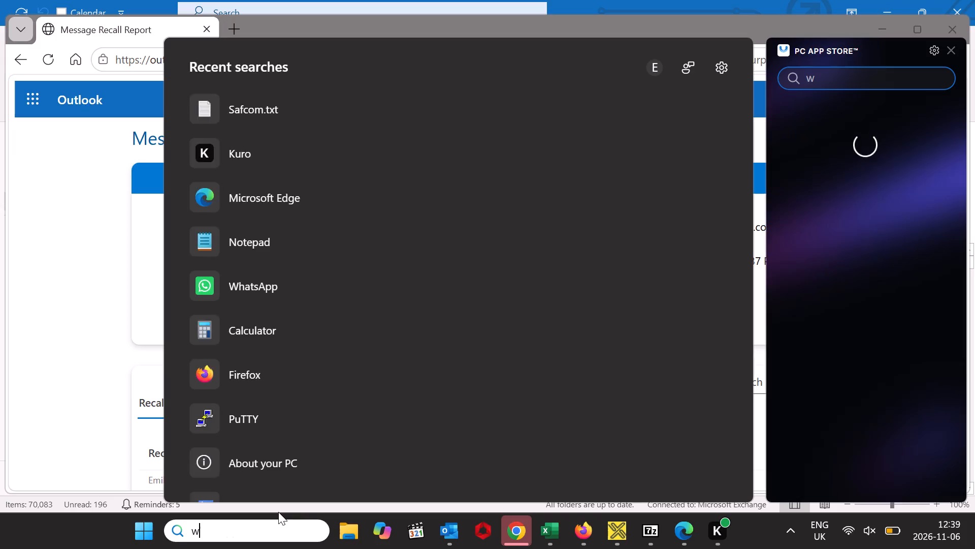
left_click(572, 199)
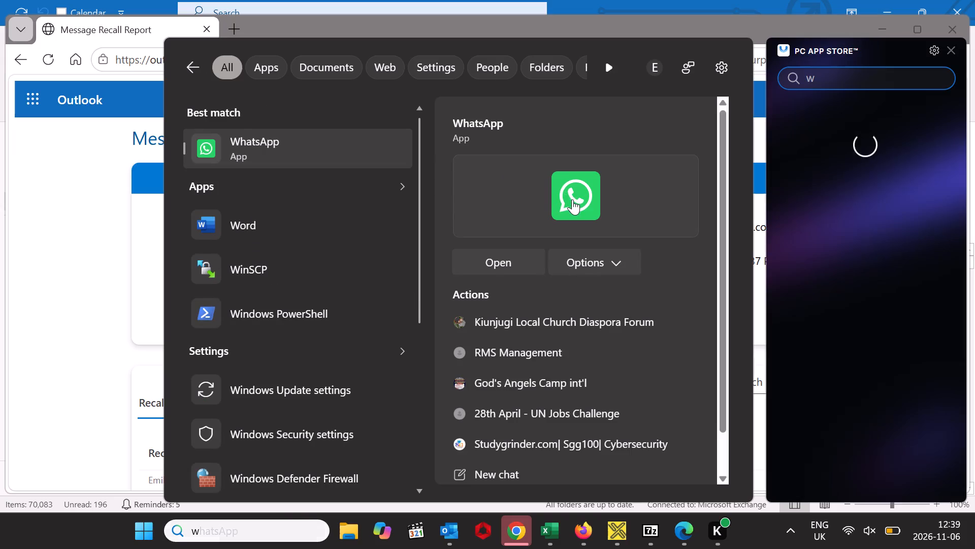